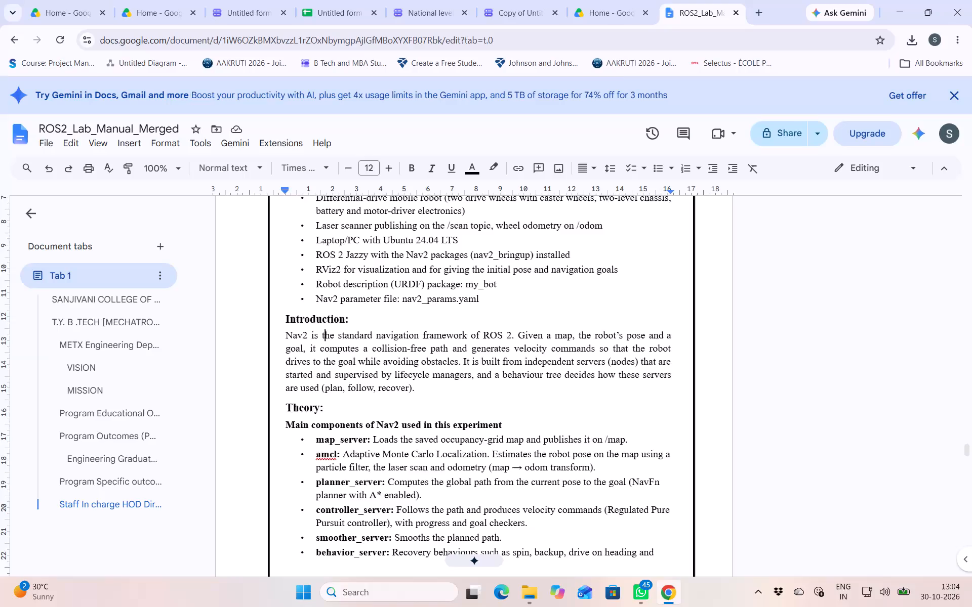
Look through the Nav2 experiment in the ROS2 lab manual, from its procedure and output to the nav2_params.yaml appendix.
scroll(322, 370, "down", 9)
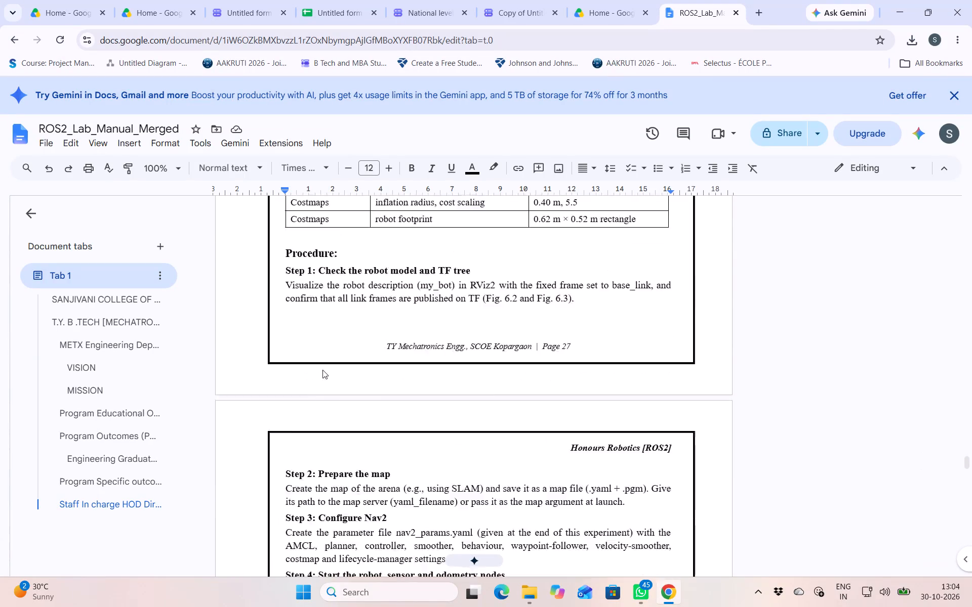
scroll(322, 370, "down", 2)
scroll(322, 370, "up", 3)
scroll(322, 370, "down", 8)
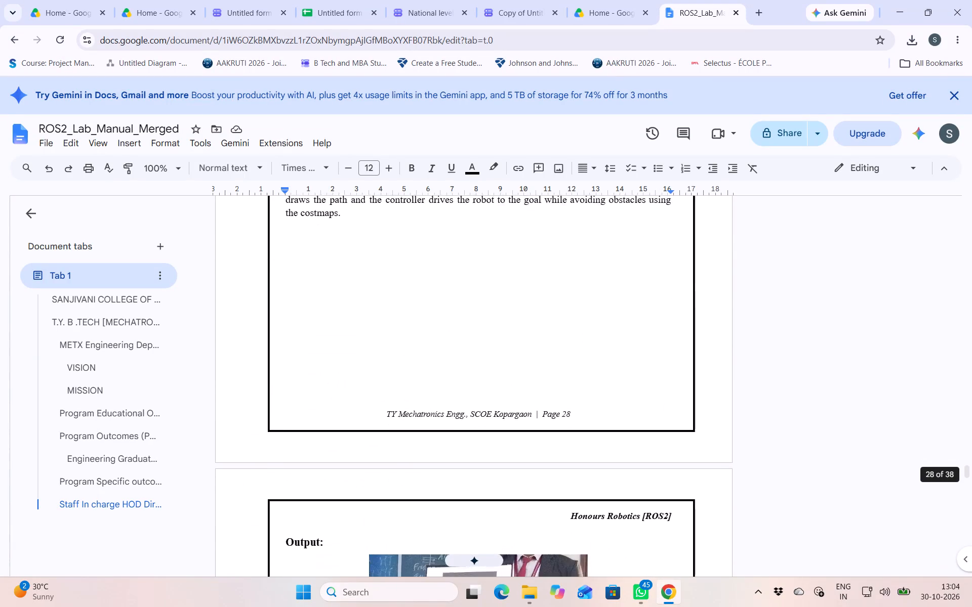
scroll(322, 370, "down", 14)
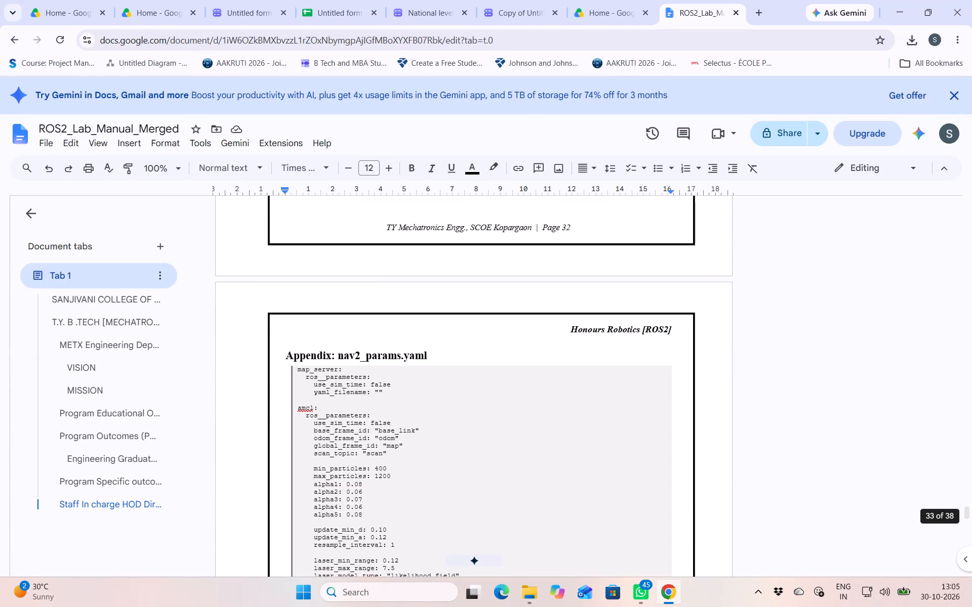
scroll(322, 370, "down", 4)
scroll(322, 370, "up", 20)
scroll(322, 370, "up", 4)
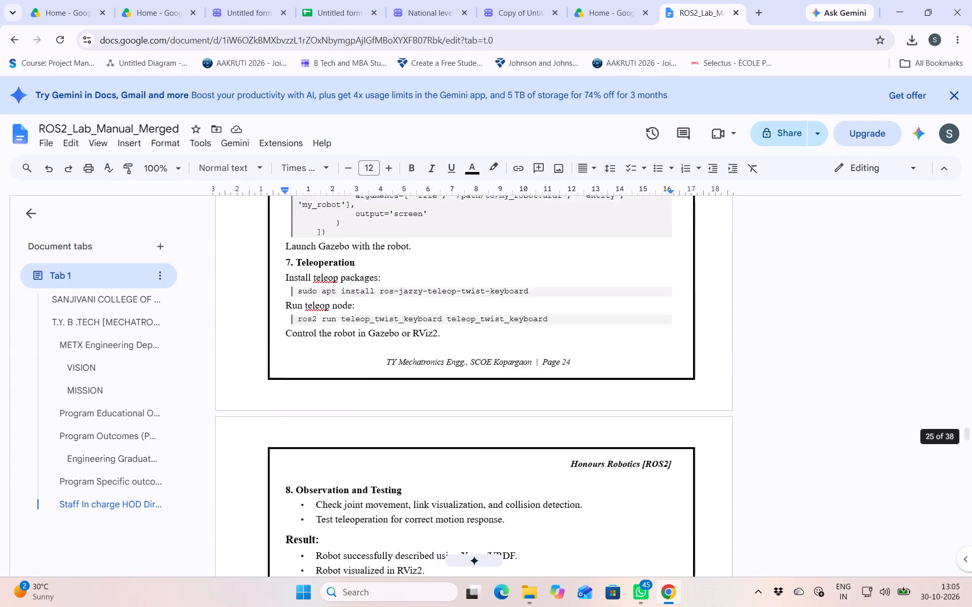
scroll(322, 370, "up", 20)
scroll(322, 370, "up", 4)
Review the manual from the certificate page through the index, laboratory instructions and Experiment No. 1 to the start of Experiment No. 2.
scroll(322, 370, "down", 4)
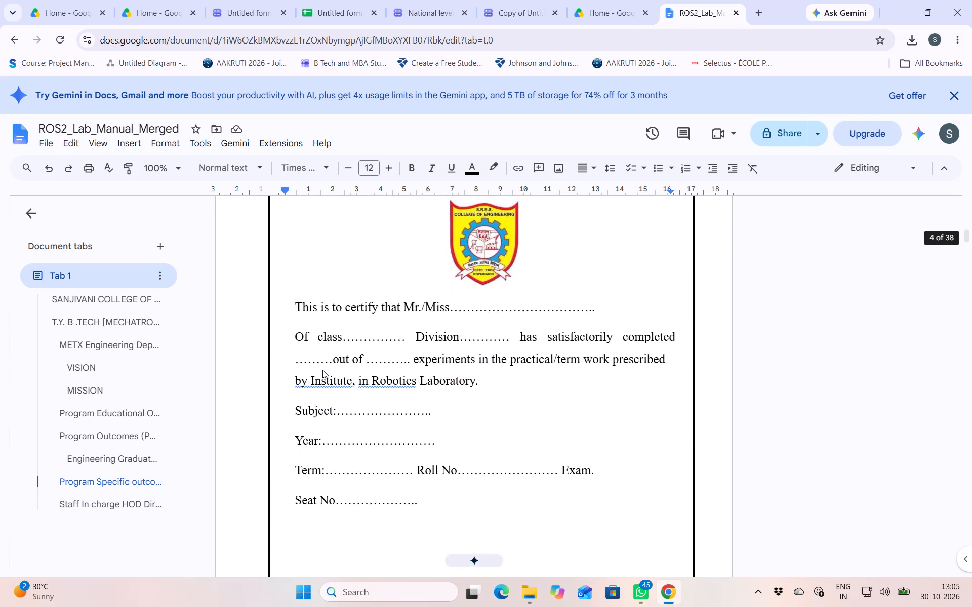
scroll(322, 370, "down", 10)
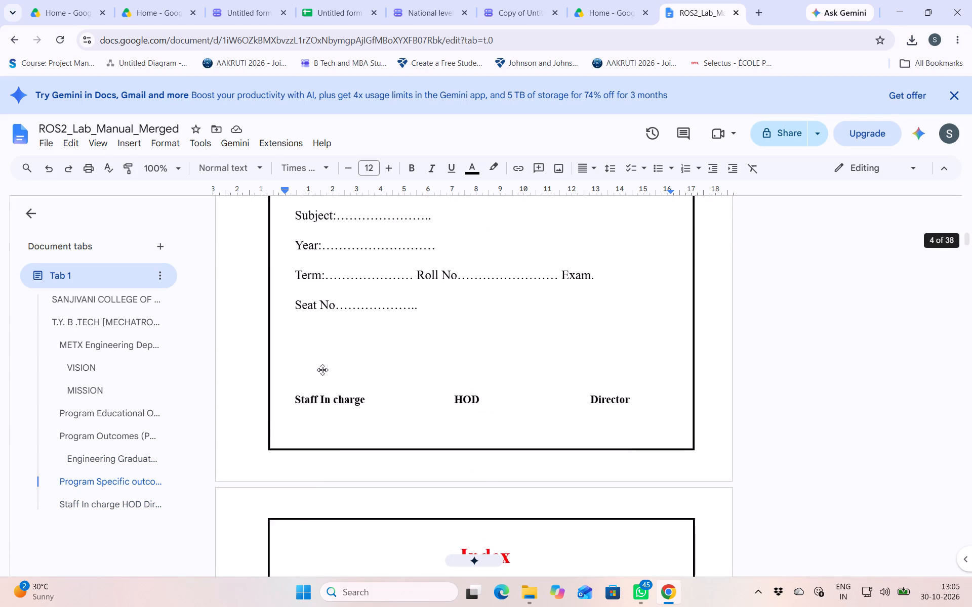
scroll(322, 370, "down", 9)
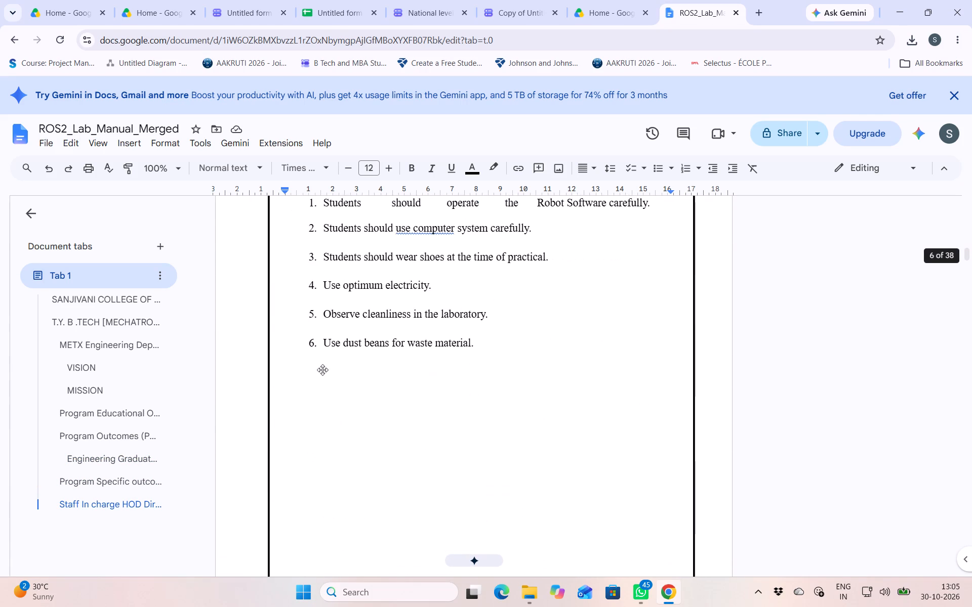
scroll(322, 370, "down", 11)
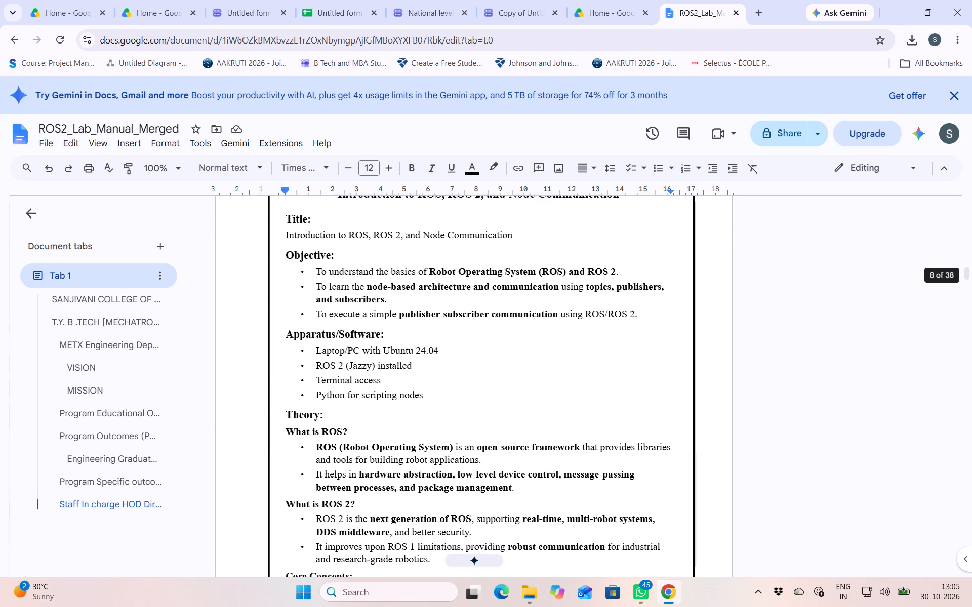
scroll(322, 370, "down", 4)
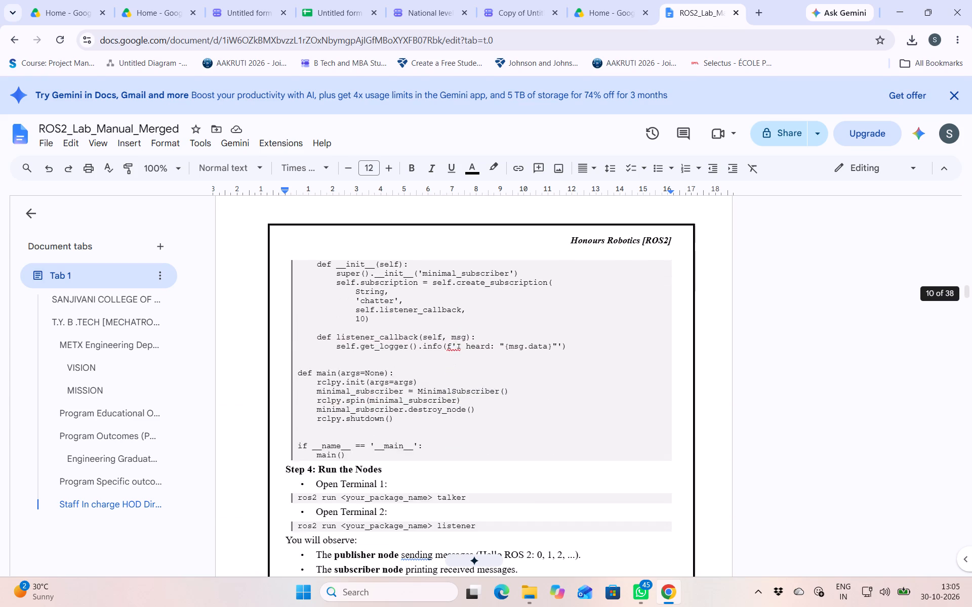
scroll(322, 370, "down", 9)
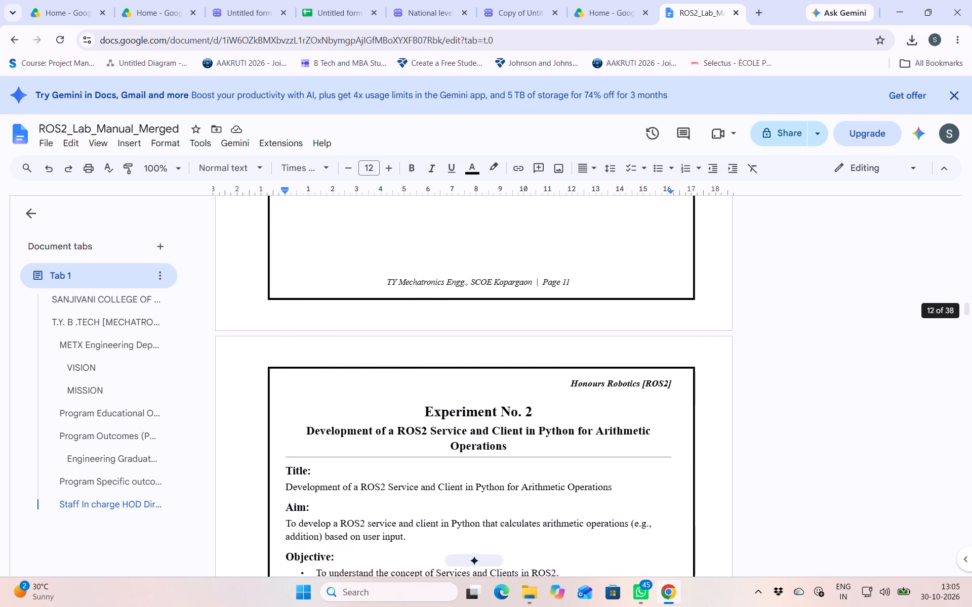
Review the manual from Experiment No. 2 through Experiments 3, 4 and 5 to the Nav2 experiment and its parameter listing.
scroll(322, 370, "down", 10)
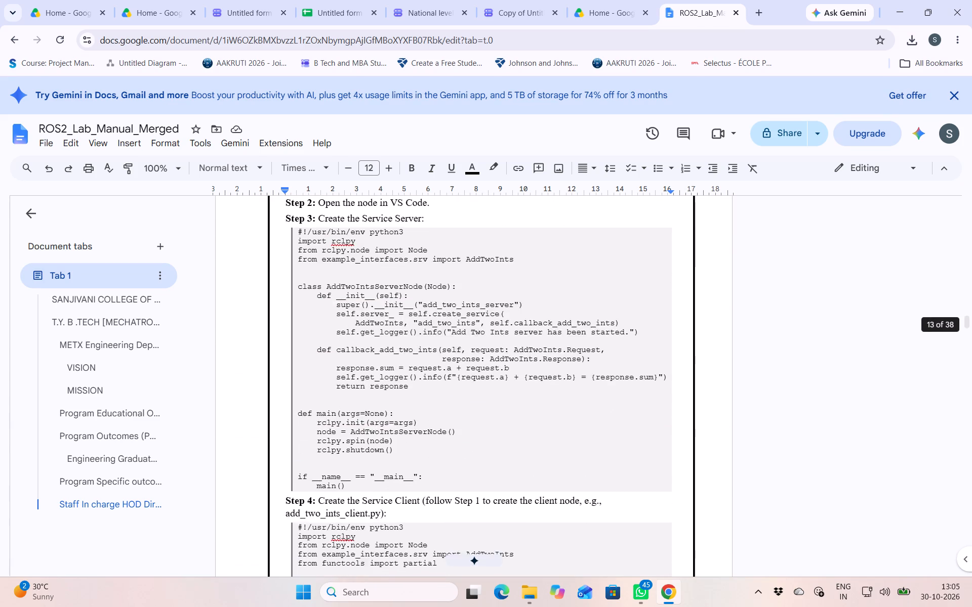
scroll(322, 370, "down", 9)
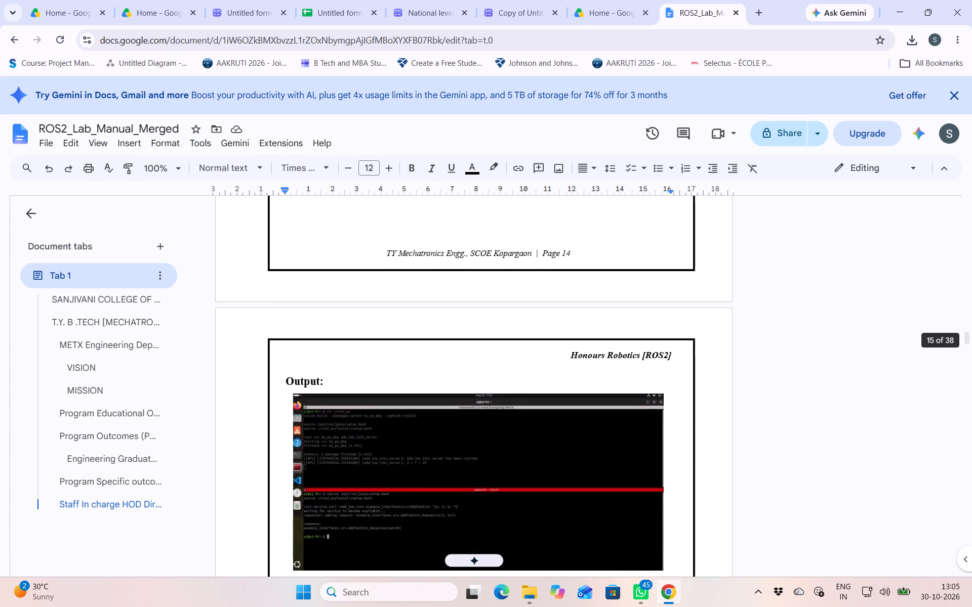
scroll(322, 370, "down", 8)
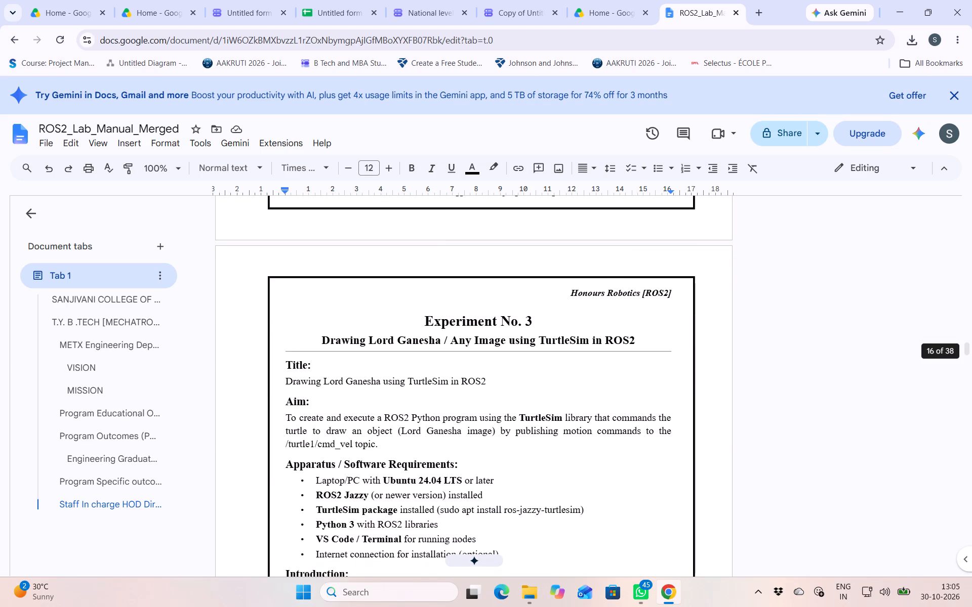
scroll(322, 370, "down", 7)
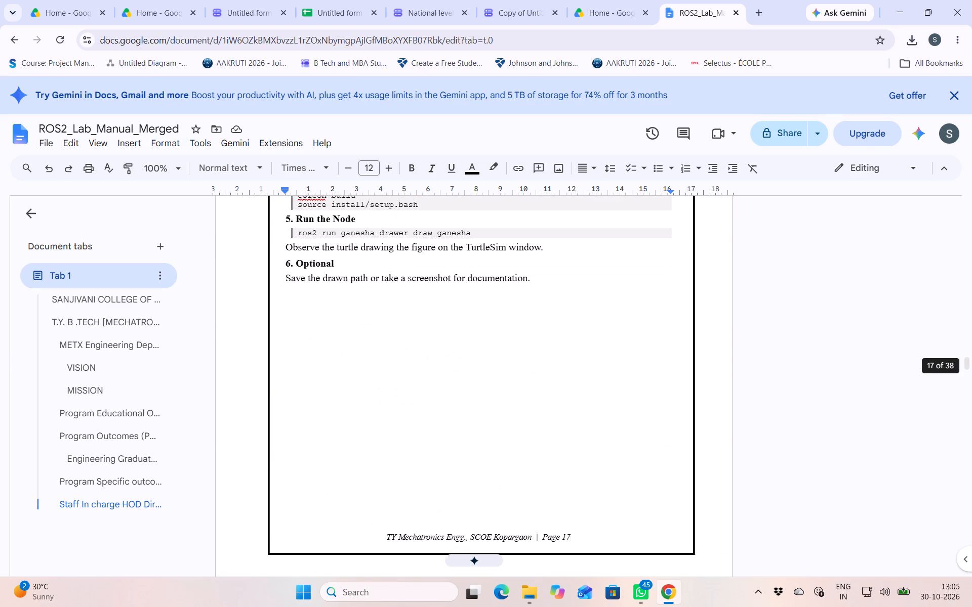
scroll(322, 370, "down", 7)
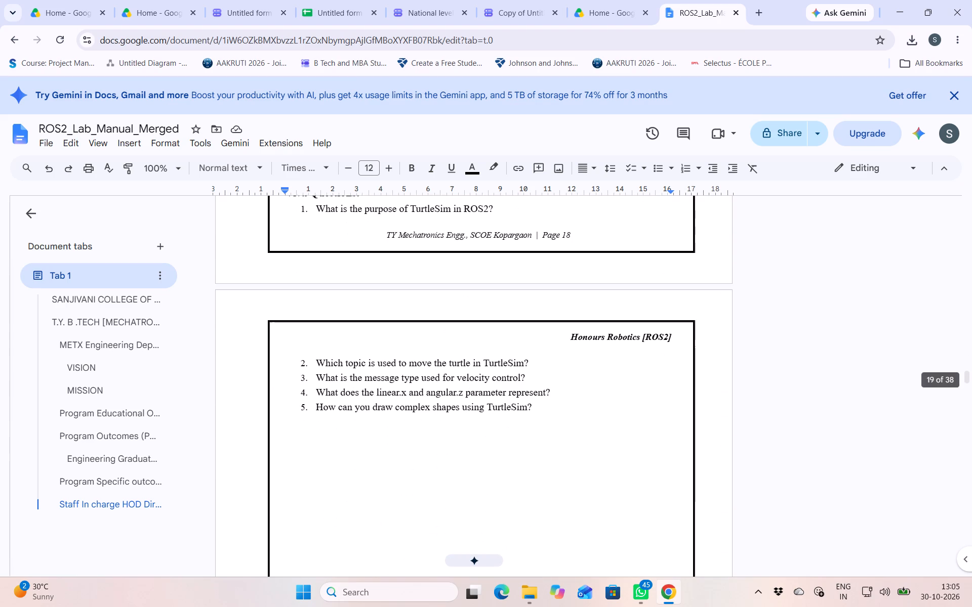
scroll(322, 370, "down", 8)
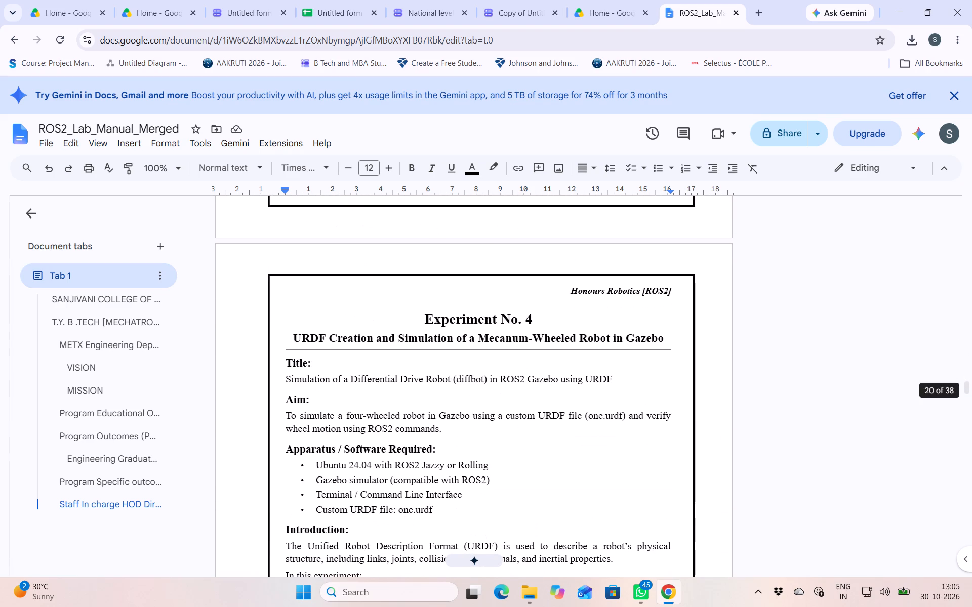
scroll(322, 370, "down", 8)
scroll(322, 370, "up", 3)
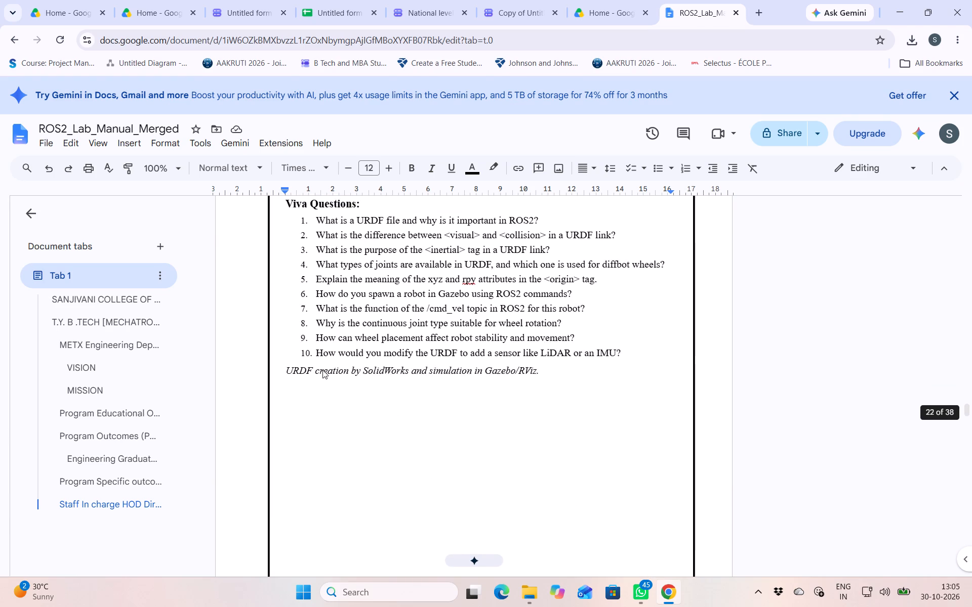
scroll(322, 370, "up", 6)
scroll(322, 370, "down", 14)
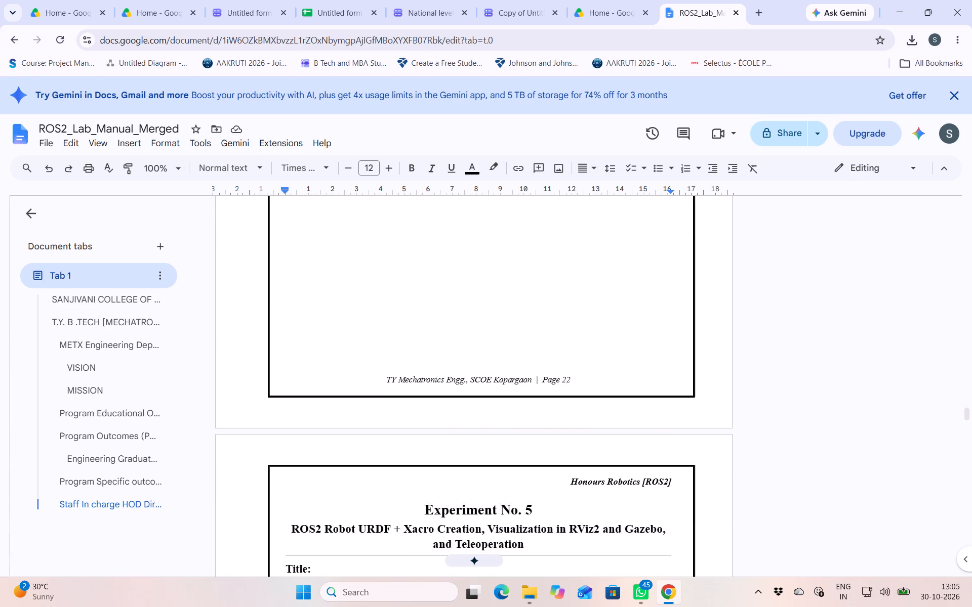
scroll(322, 370, "down", 14)
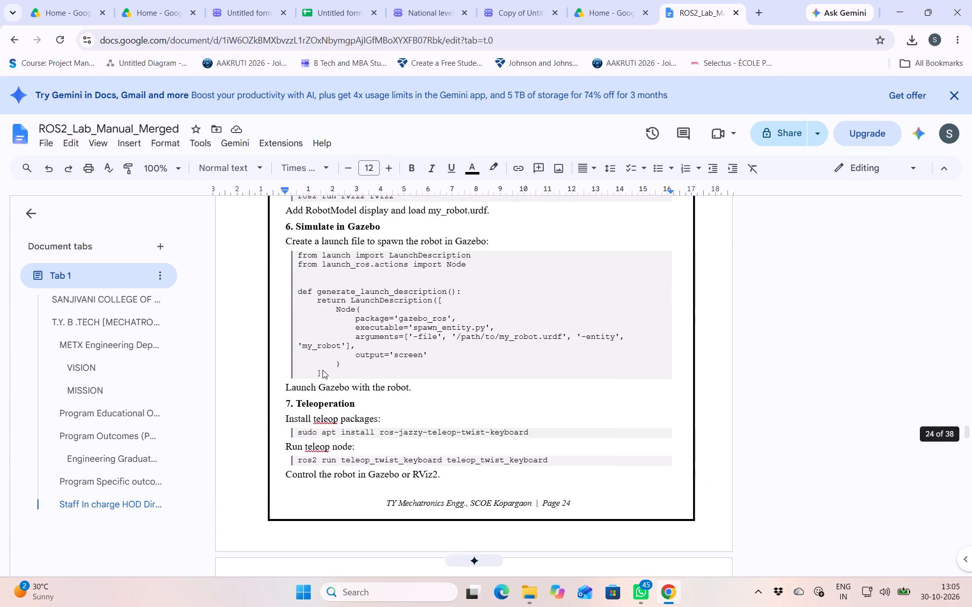
scroll(322, 370, "down", 14)
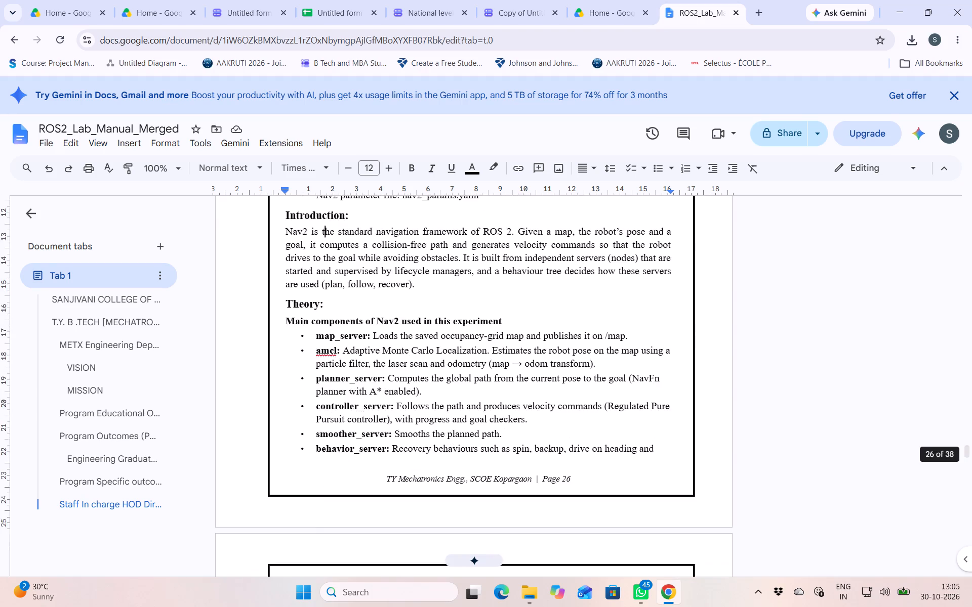
scroll(322, 370, "down", 13)
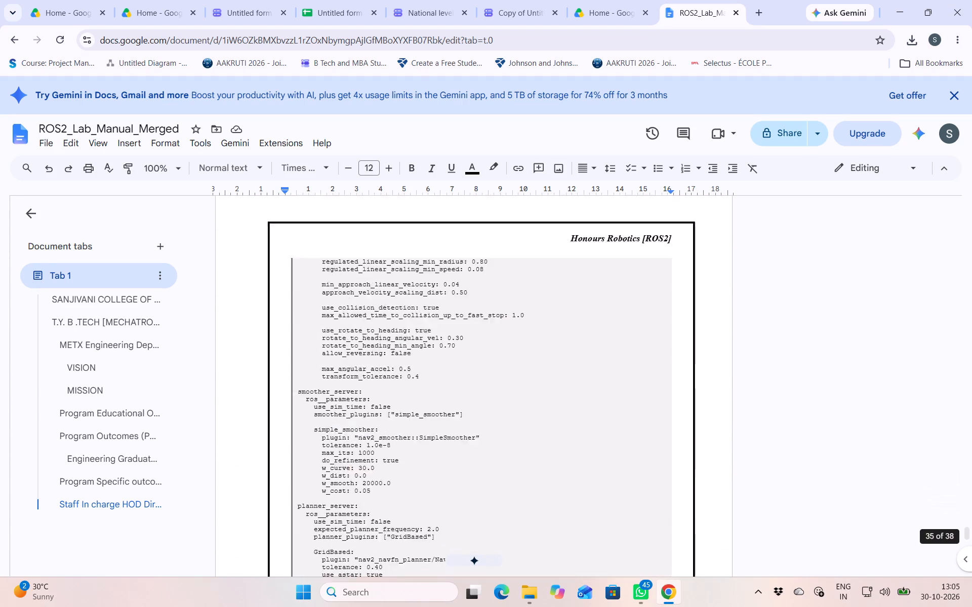
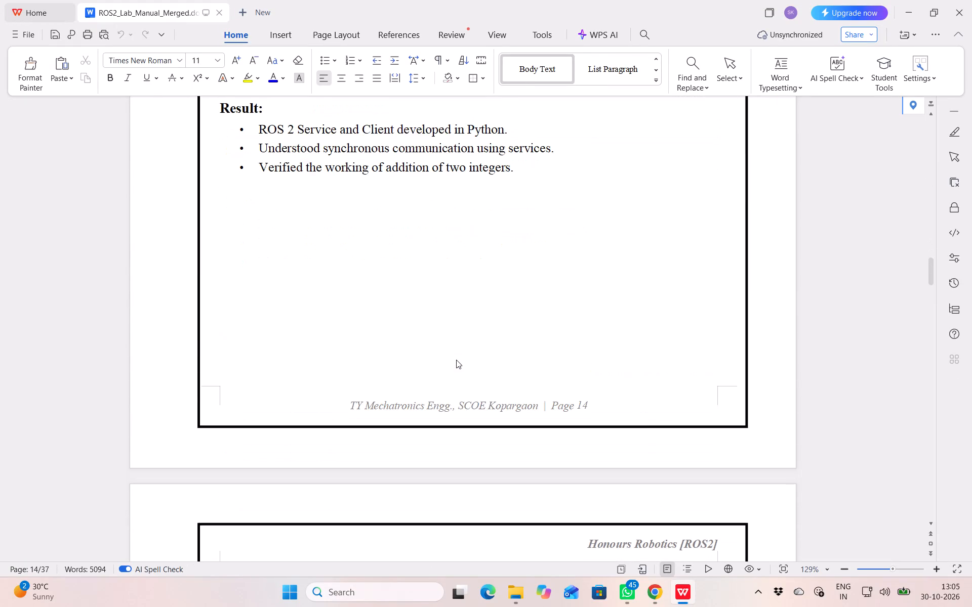
Review the WPS copy of the lab manual backwards from the nav2_params.yaml appendix through Experiments 6, 5 and 4 to Experiment No. 3.
scroll(456, 360, "up", 5)
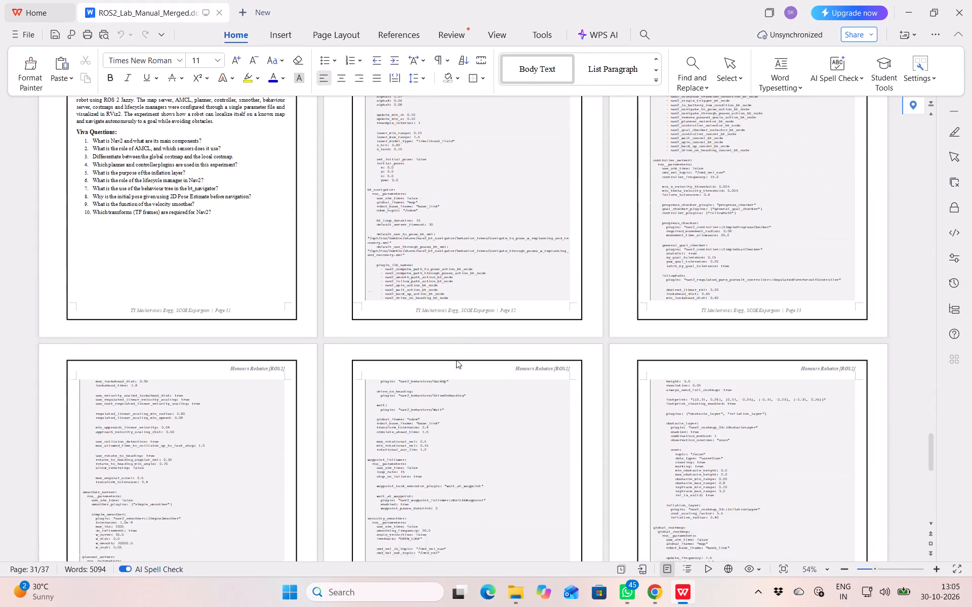
scroll(456, 360, "up", 3)
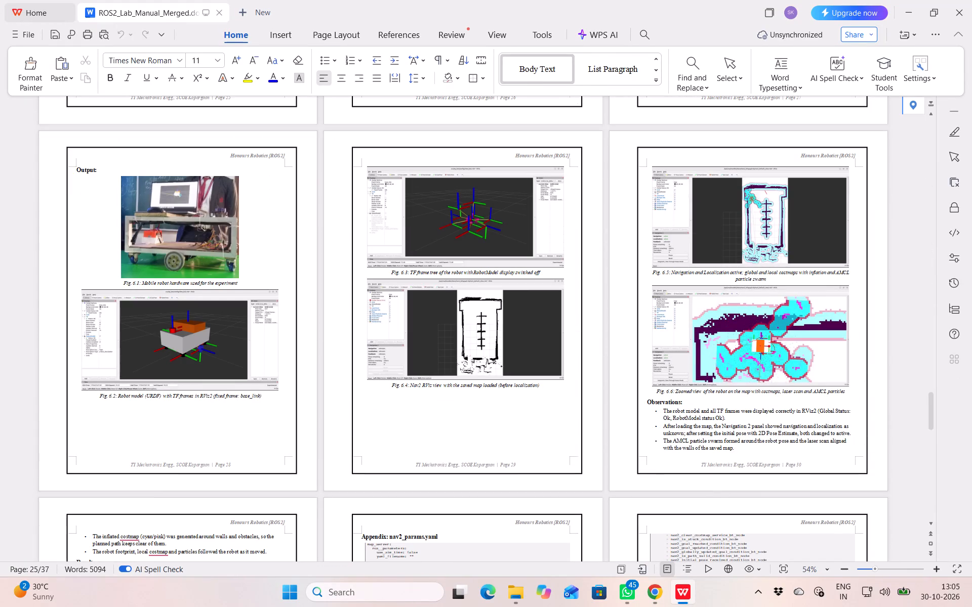
scroll(485, 341, "up", 3)
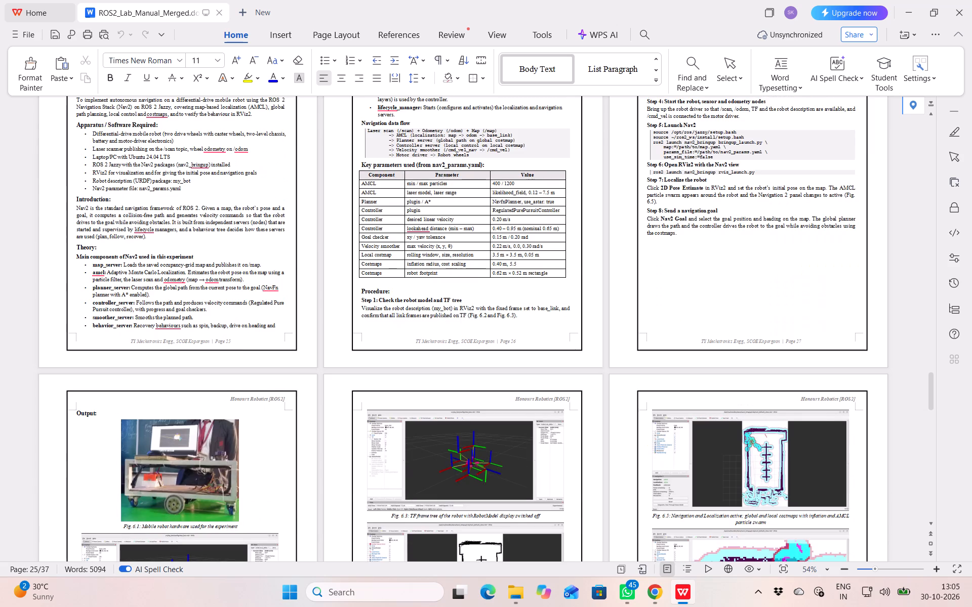
scroll(485, 341, "up", 3)
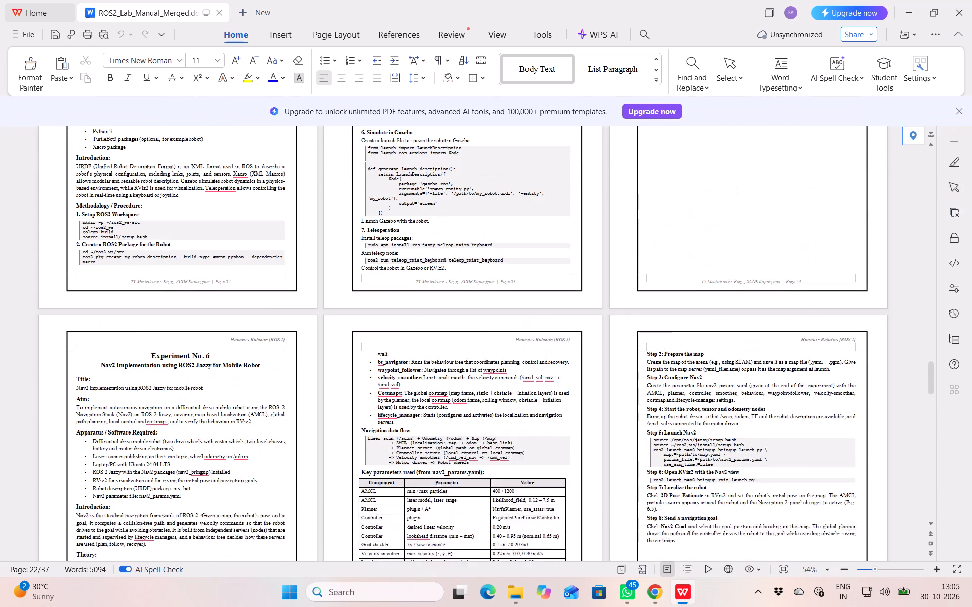
scroll(485, 341, "up", 7)
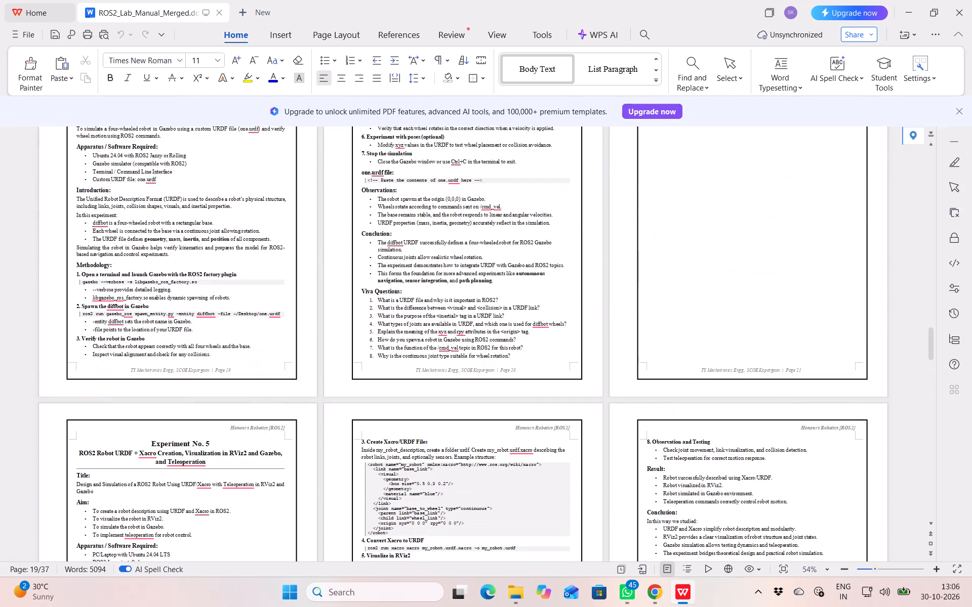
scroll(485, 341, "up", 5)
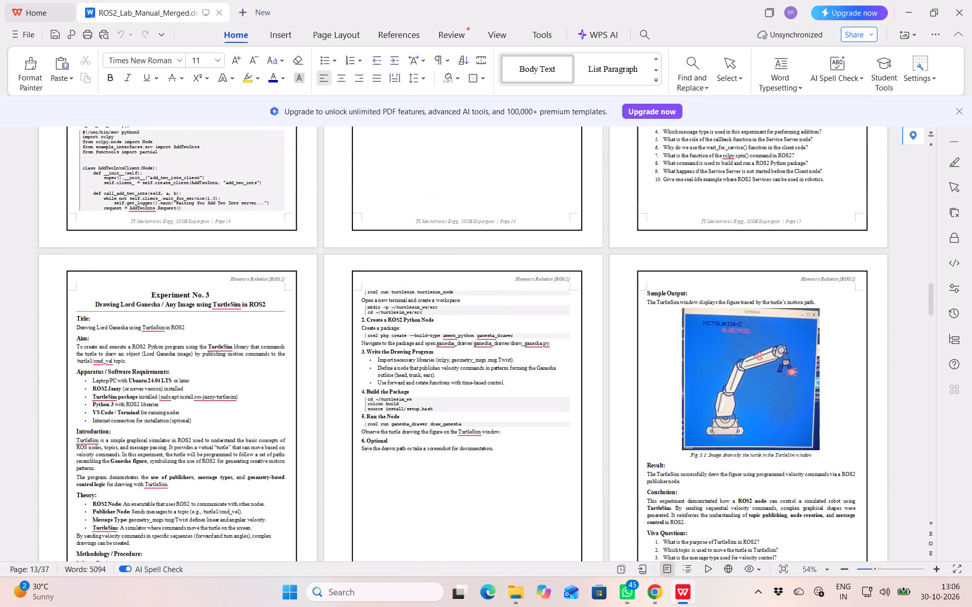
Switch to the ROS2_Lab_Manual_Merged document in Google Docs in Chrome.
left_click(665, 596)
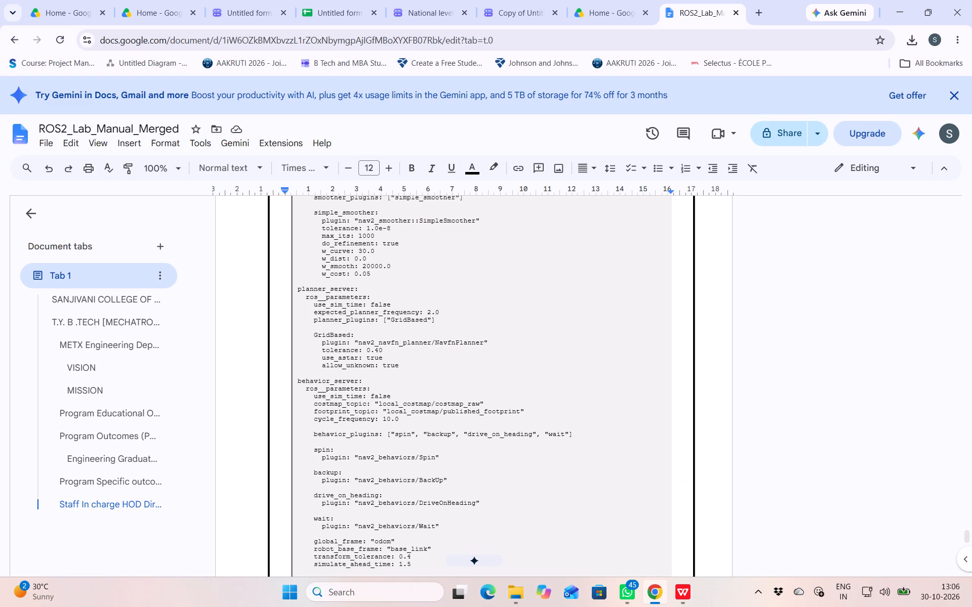
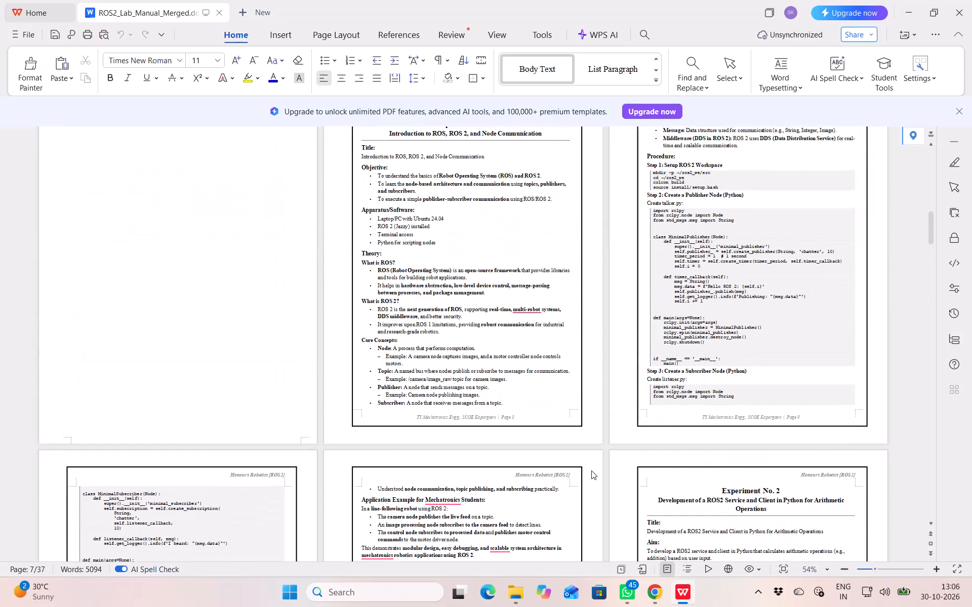
Switch to Chrome and open the print preview of ROS2_Lab_Manual_Merged from Google Docs.
left_click(654, 606)
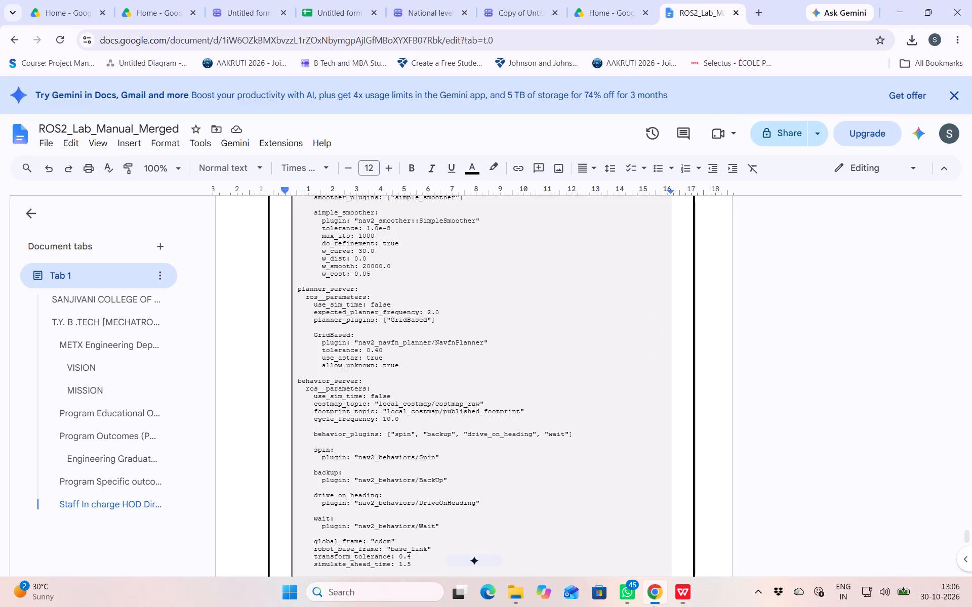
left_click(91, 160)
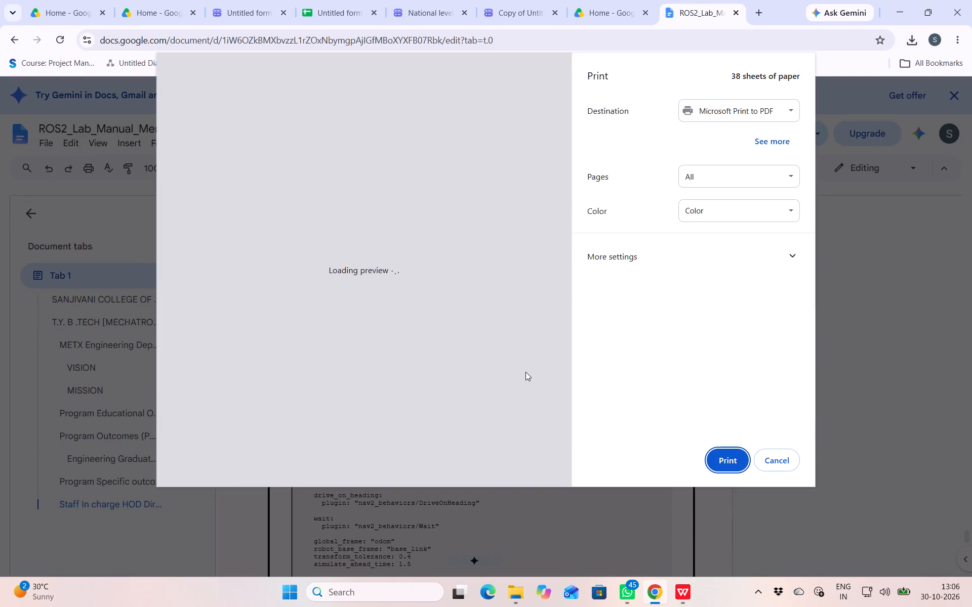
Check the print preview from the cover page through the certificate, index and laboratory guidelines to the end of Experiment No. 1.
scroll(419, 261, "down", 1)
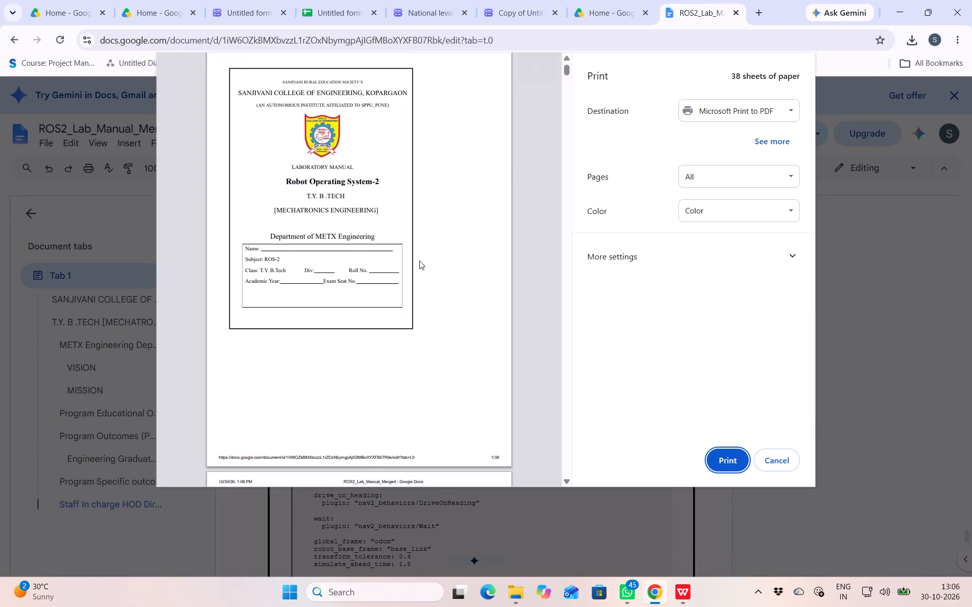
scroll(419, 261, "down", 4)
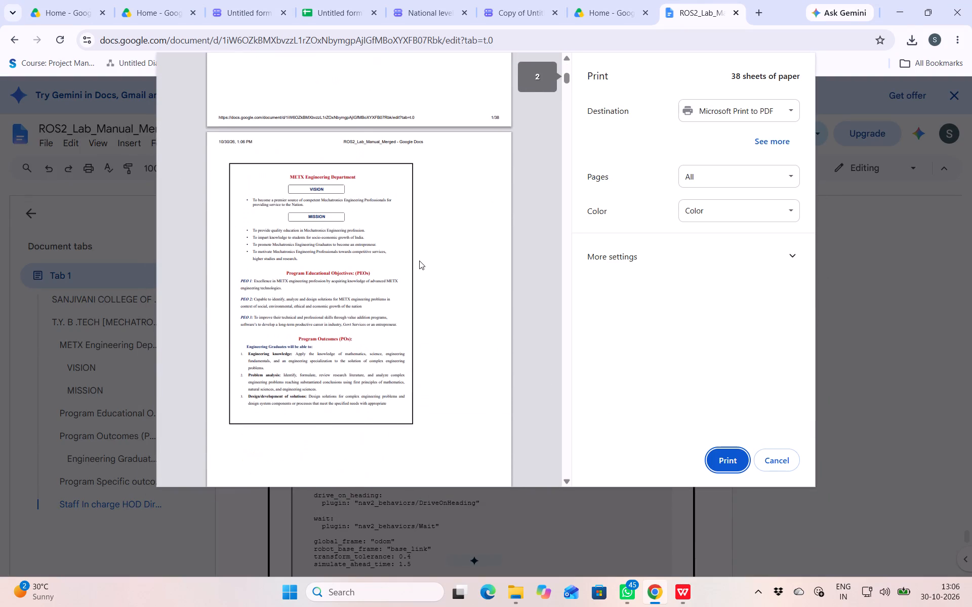
scroll(419, 261, "down", 9)
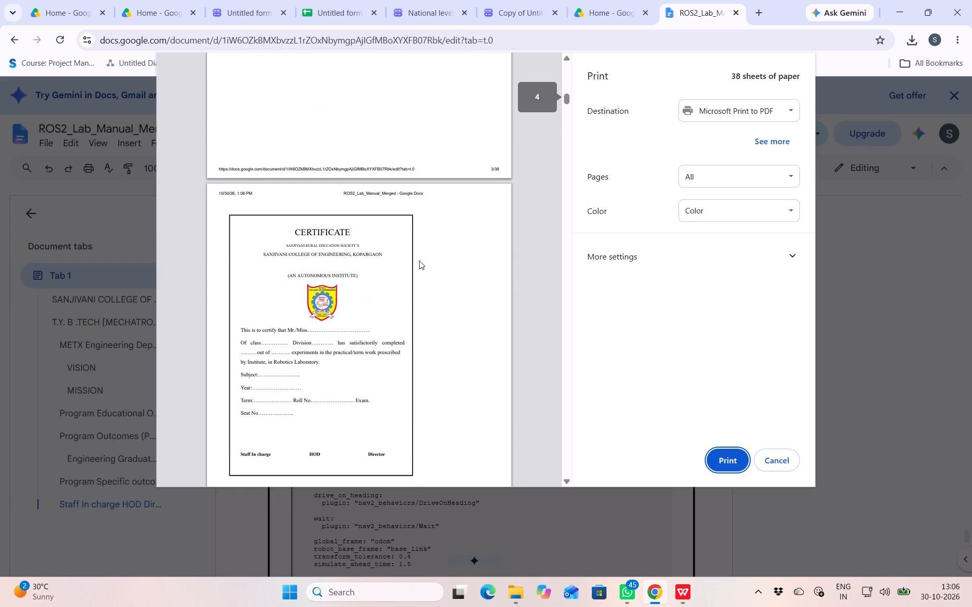
scroll(419, 261, "down", 7)
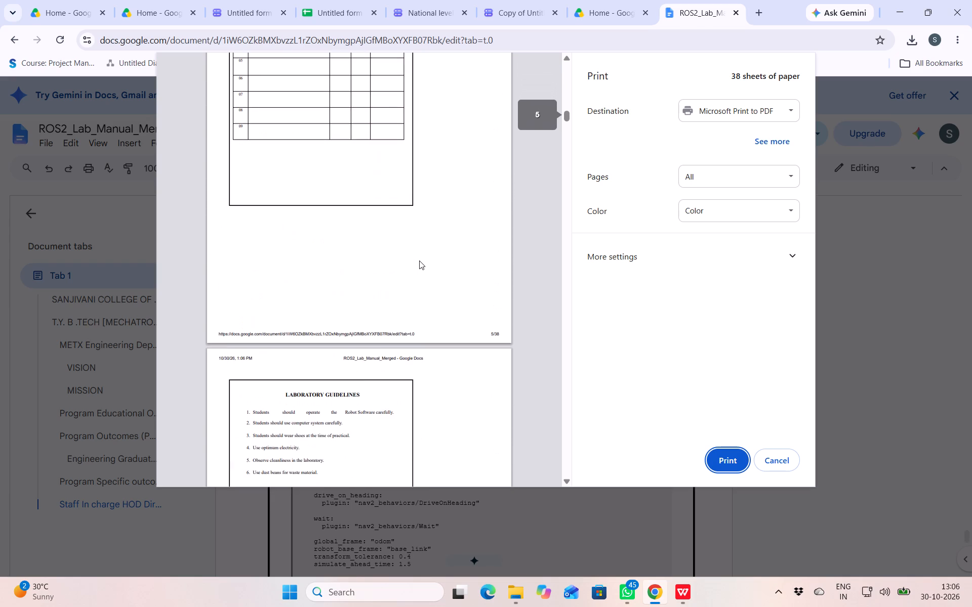
scroll(419, 261, "down", 9)
scroll(419, 261, "up", 1)
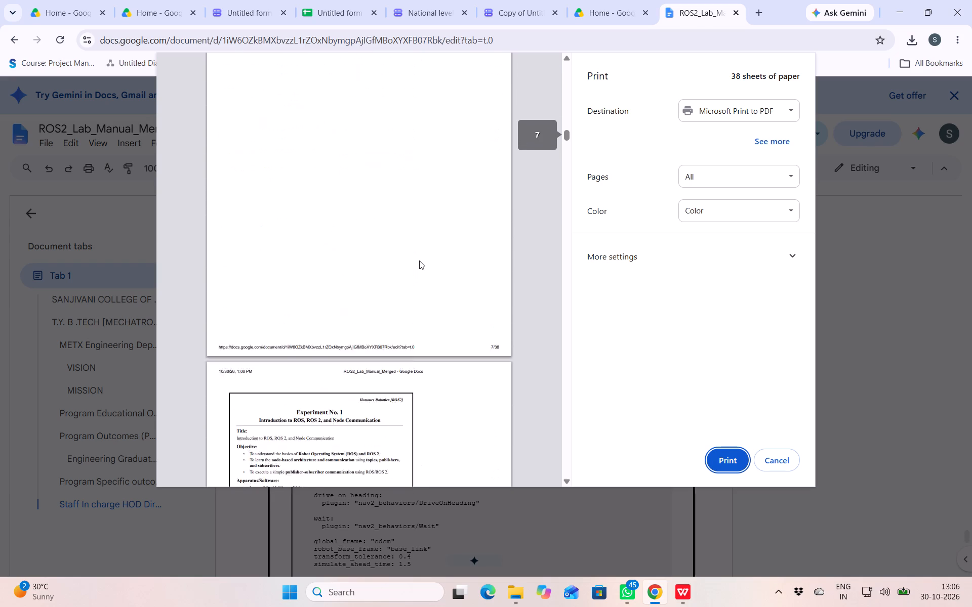
scroll(419, 261, "up", 2)
scroll(419, 261, "down", 4)
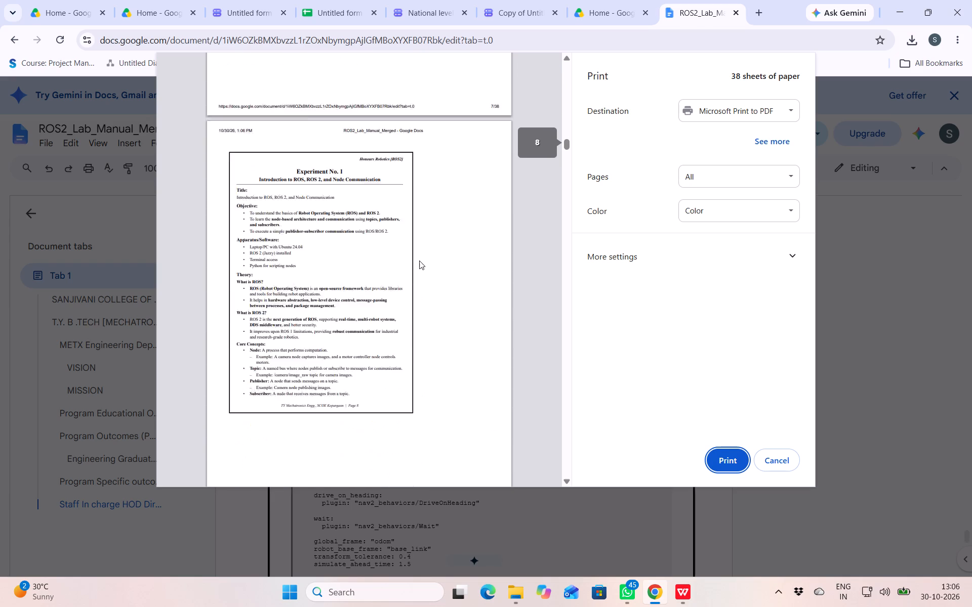
scroll(419, 261, "down", 9)
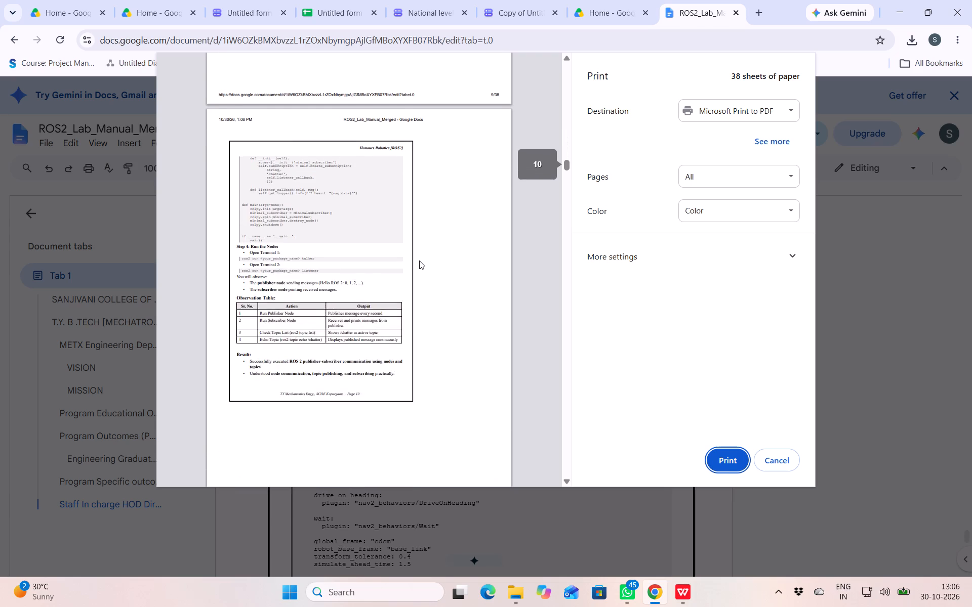
Check the print preview from Experiment No. 2 through the remaining experiments to the last appendix page, and return to the cover.
scroll(419, 261, "down", 9)
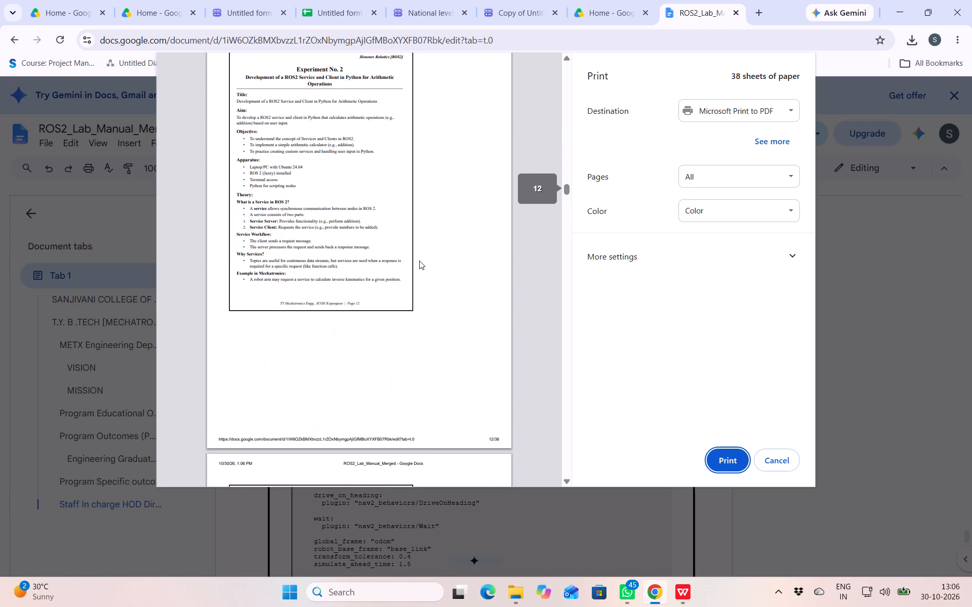
scroll(419, 261, "down", 10)
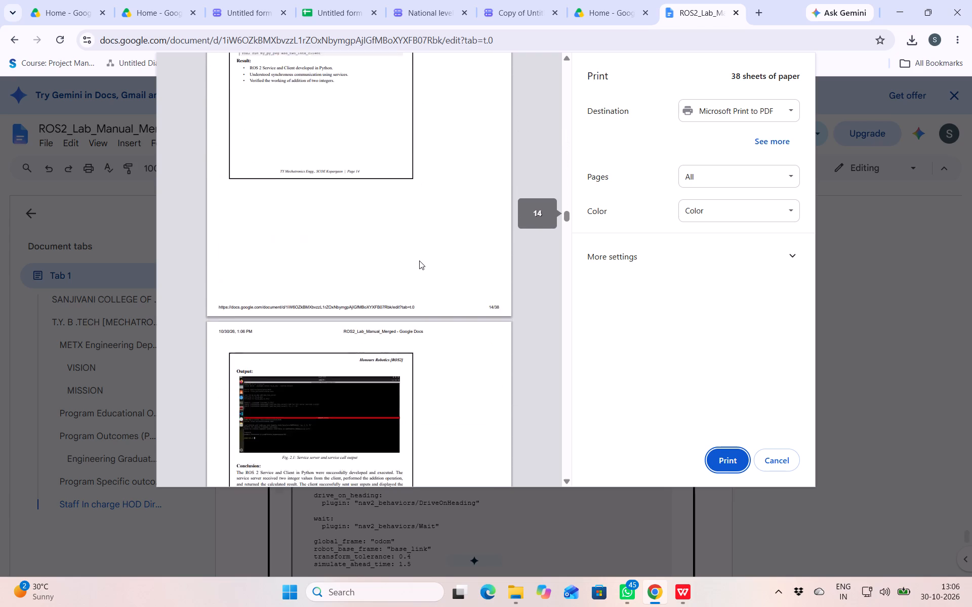
scroll(419, 261, "down", 12)
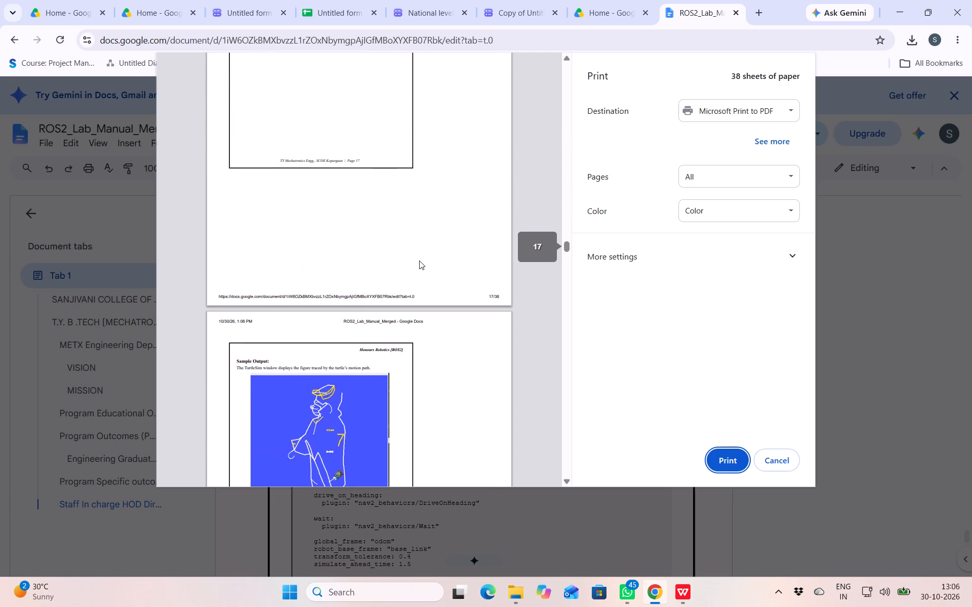
scroll(419, 261, "down", 11)
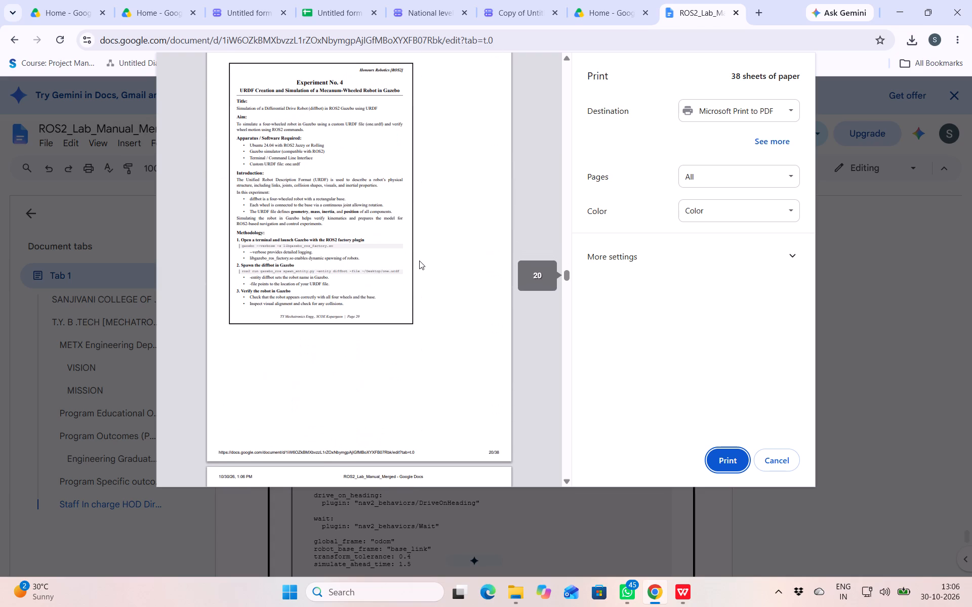
scroll(419, 261, "down", 3)
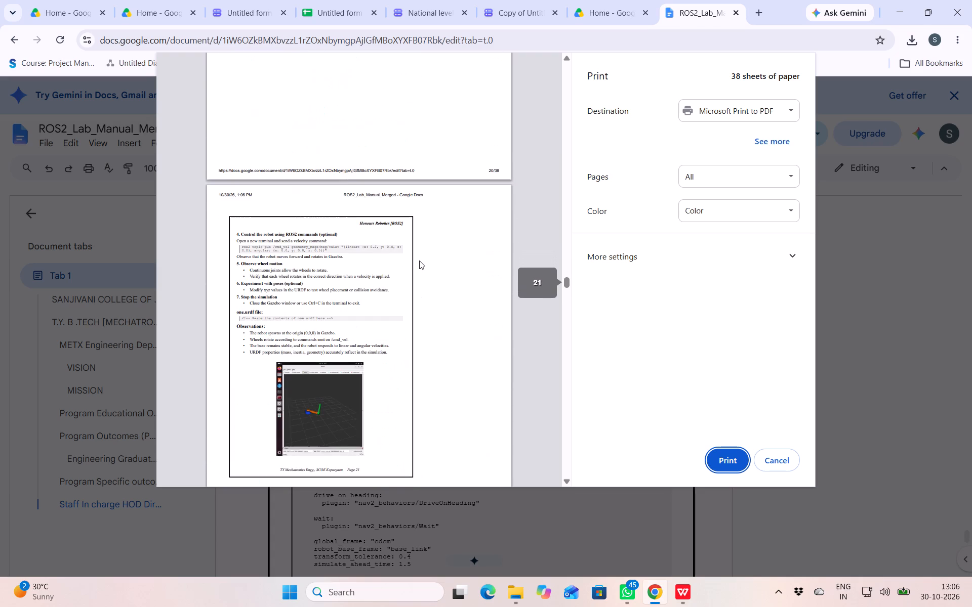
scroll(419, 261, "down", 12)
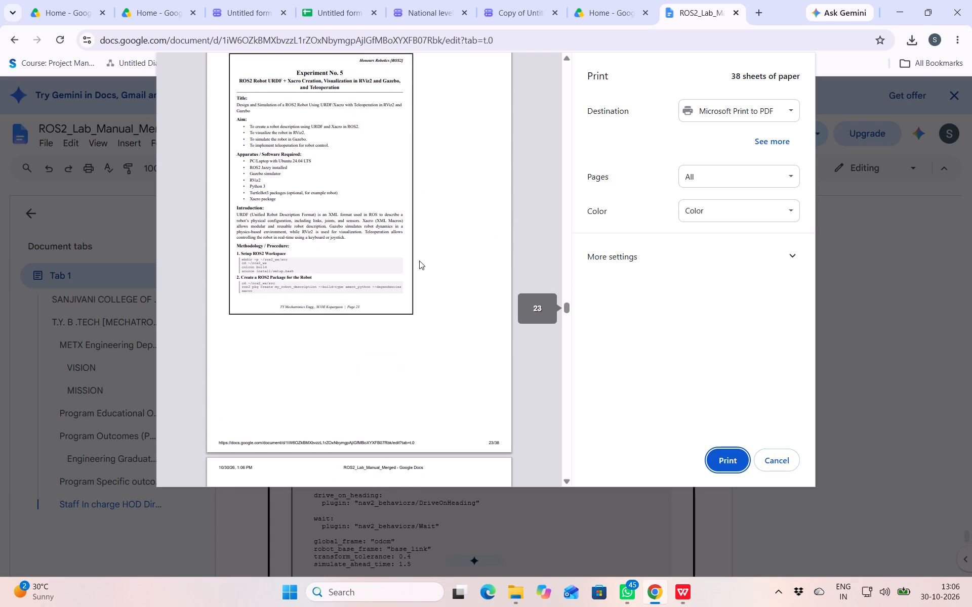
scroll(419, 261, "down", 19)
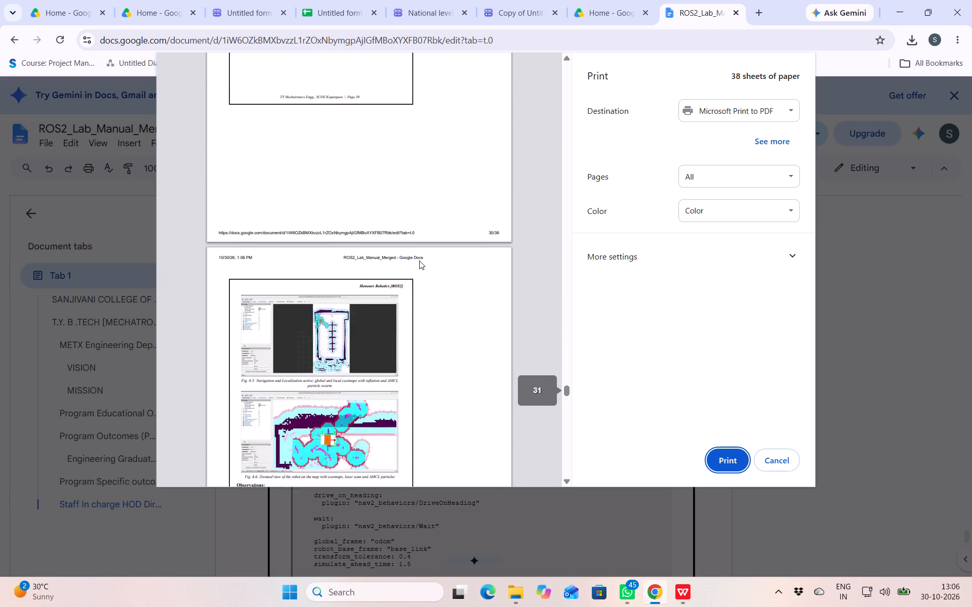
scroll(419, 261, "down", 19)
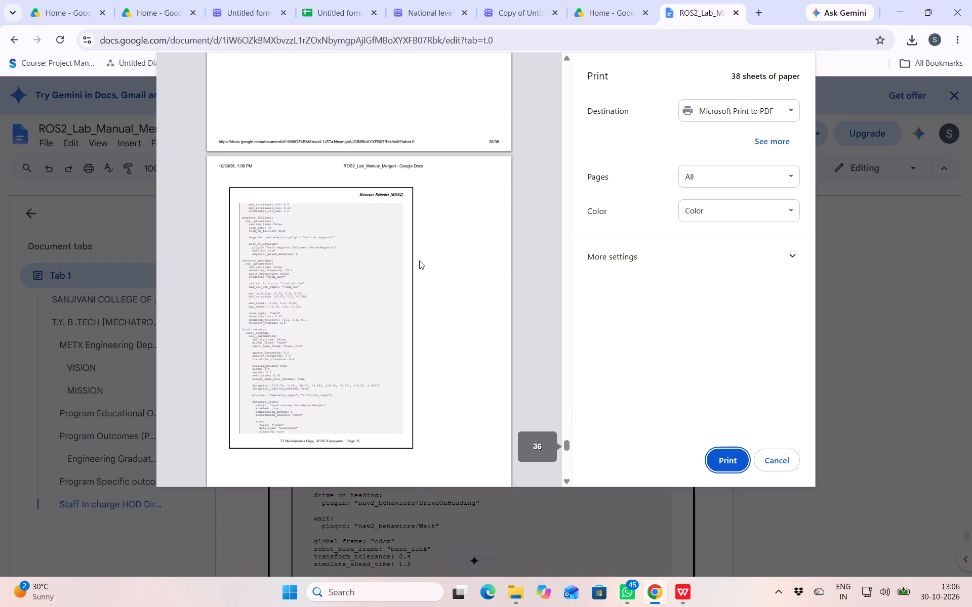
scroll(419, 261, "down", 15)
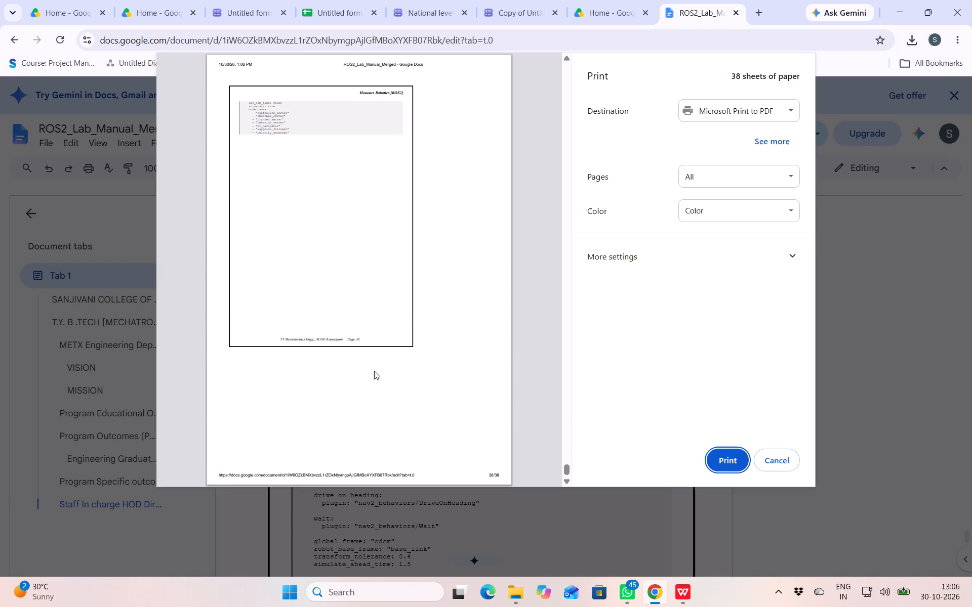
scroll(272, 252, "up", 20)
scroll(272, 252, "up", 20)
scroll(272, 252, "up", 15)
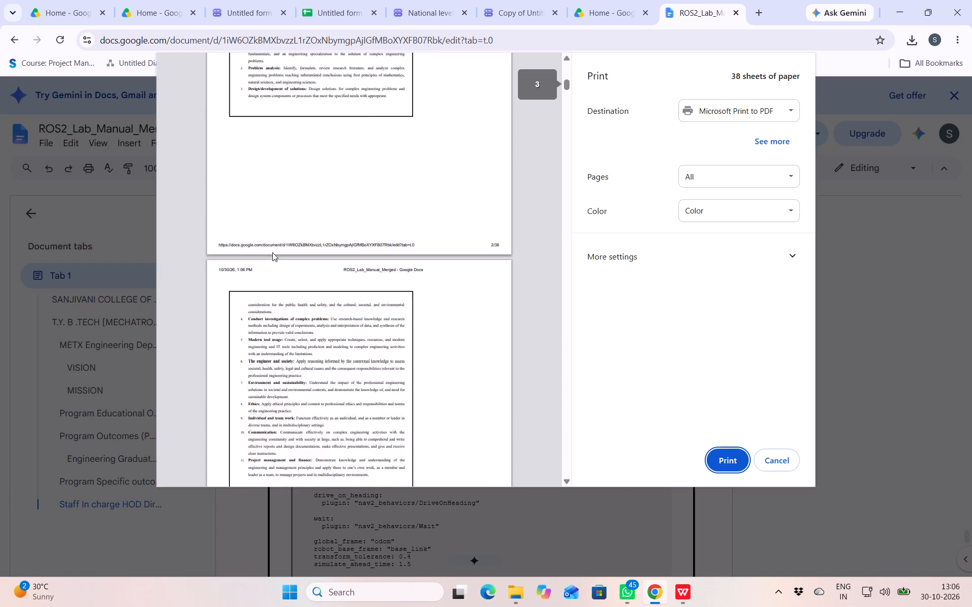
scroll(272, 252, "up", 20)
scroll(272, 252, "up", 1)
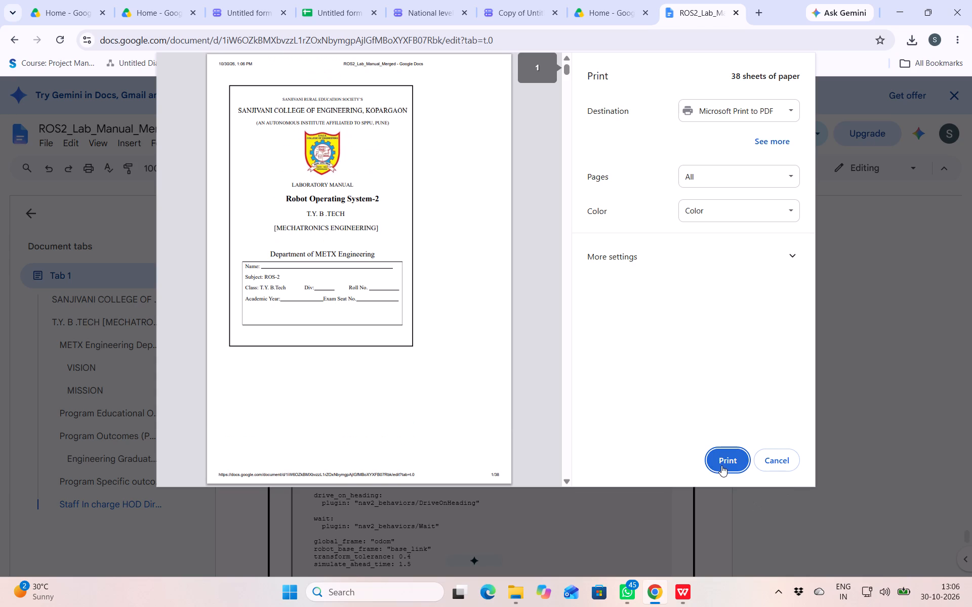
Print all pages with Microsoft Print to PDF, saving the file as manual on the Desktop, and minimize Chrome to return to WPS Office.
left_click(721, 465)
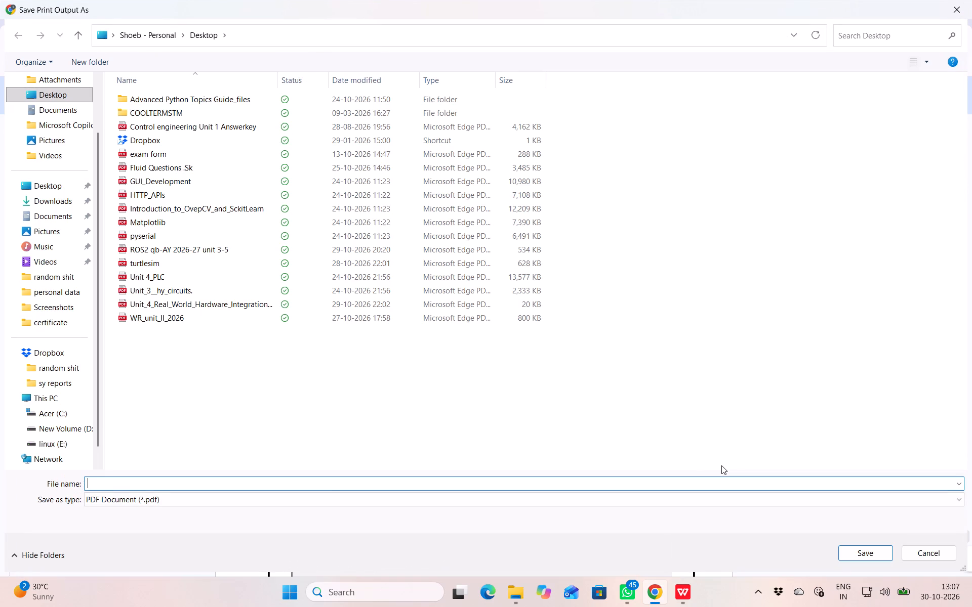
type("manua")
key("l")
left_click(865, 554)
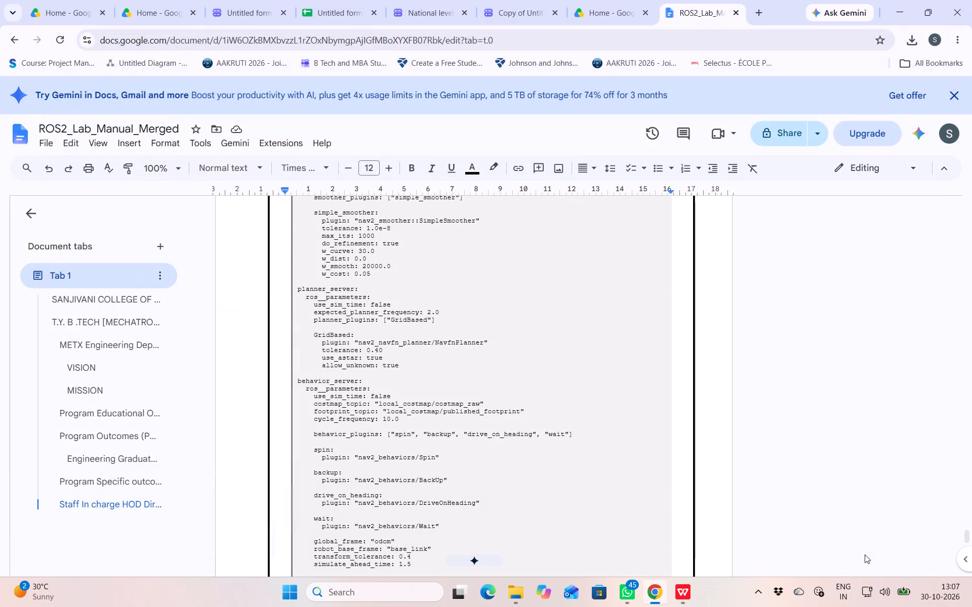
left_click(896, 0)
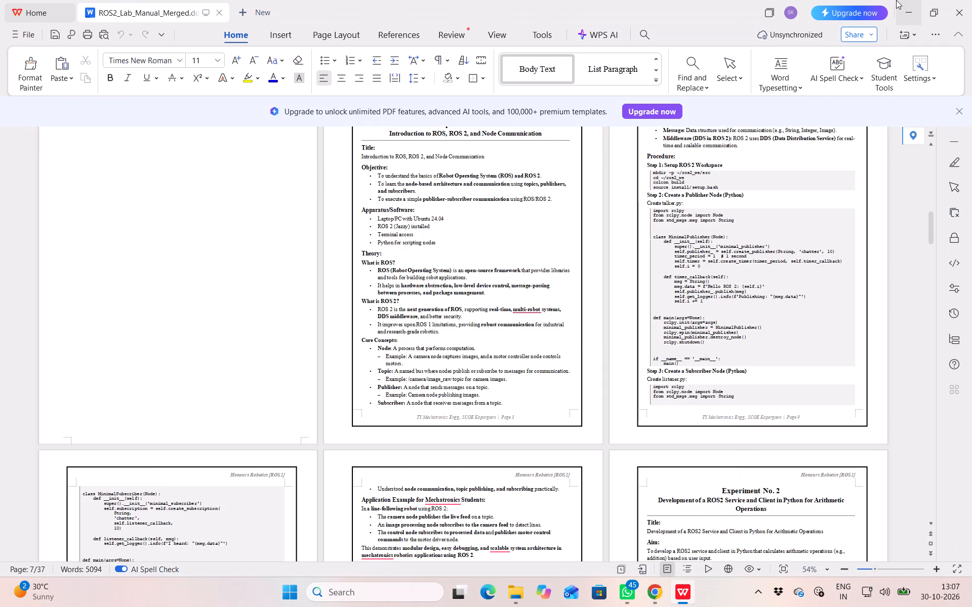
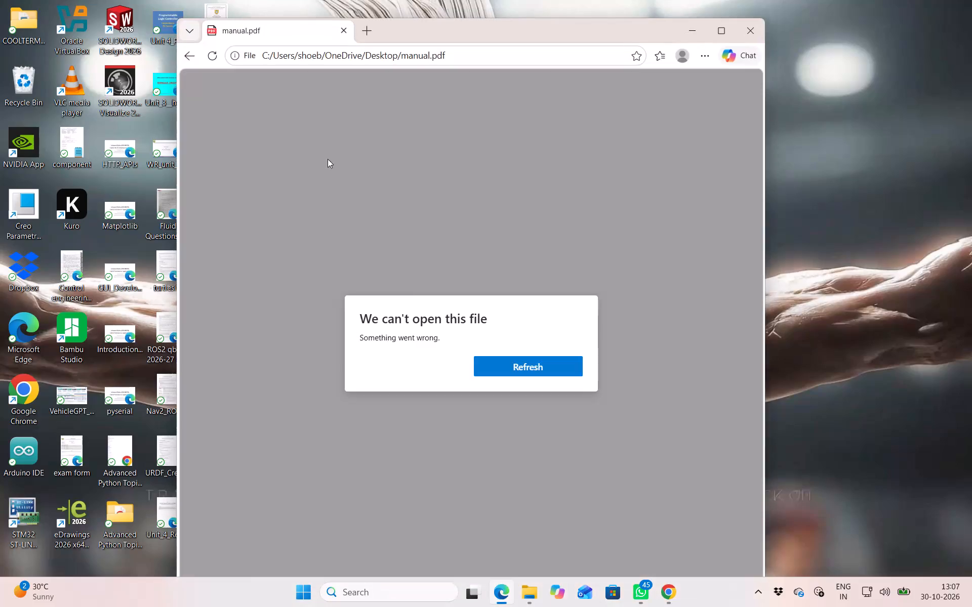
Try to reload manual.pdf in Edge and close the browser window.
left_click(503, 367)
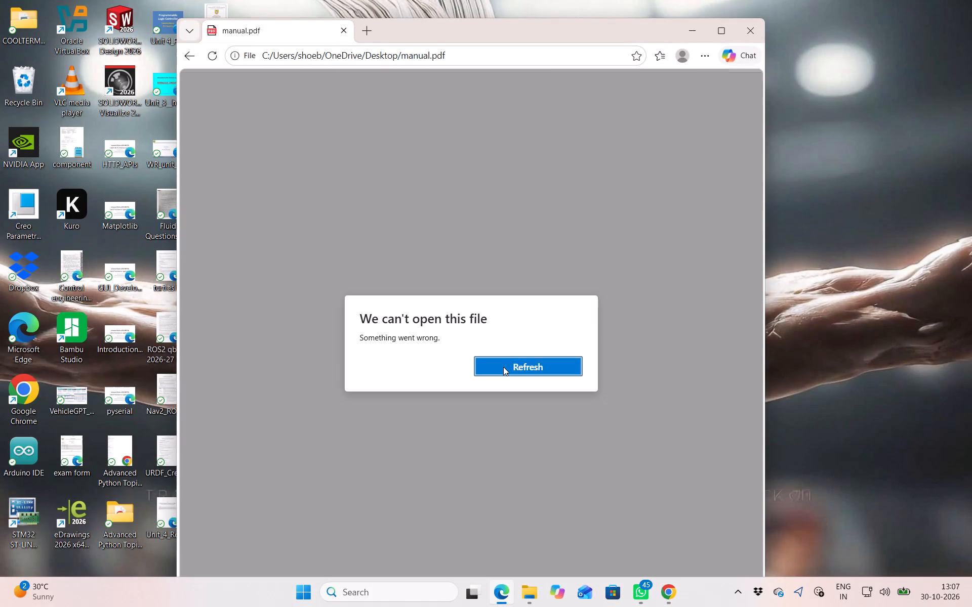
left_click(503, 367)
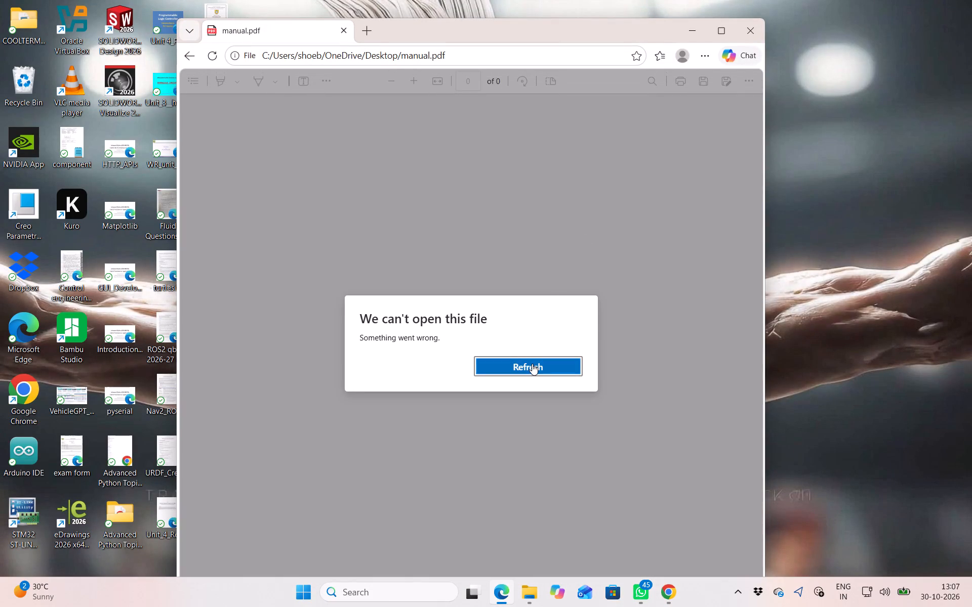
left_click(532, 364)
left_click(746, 26)
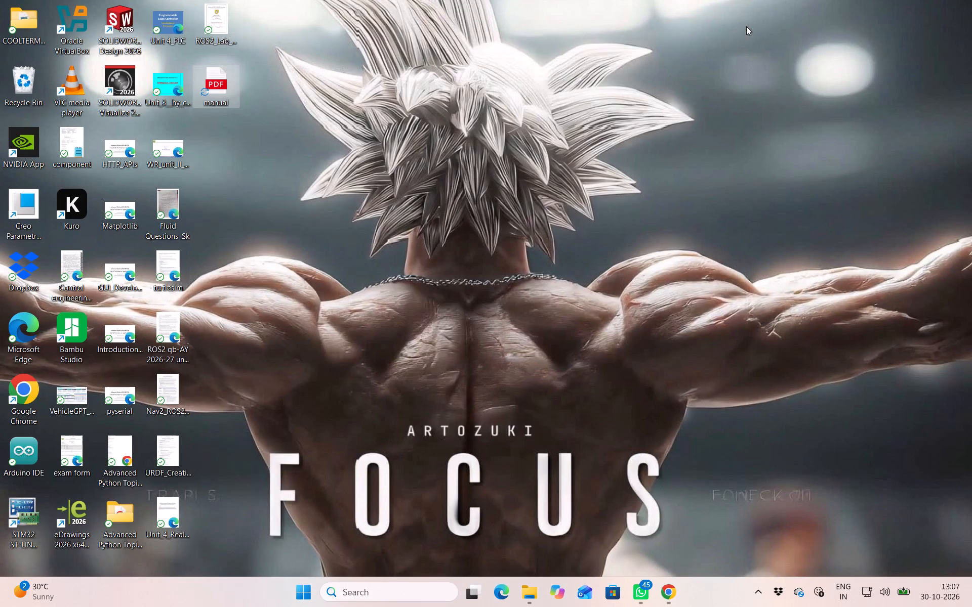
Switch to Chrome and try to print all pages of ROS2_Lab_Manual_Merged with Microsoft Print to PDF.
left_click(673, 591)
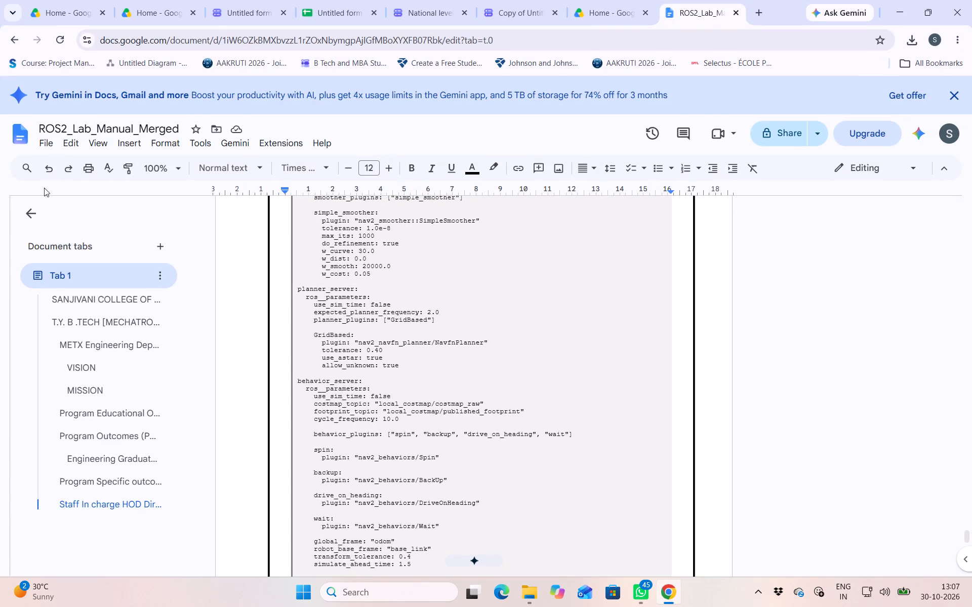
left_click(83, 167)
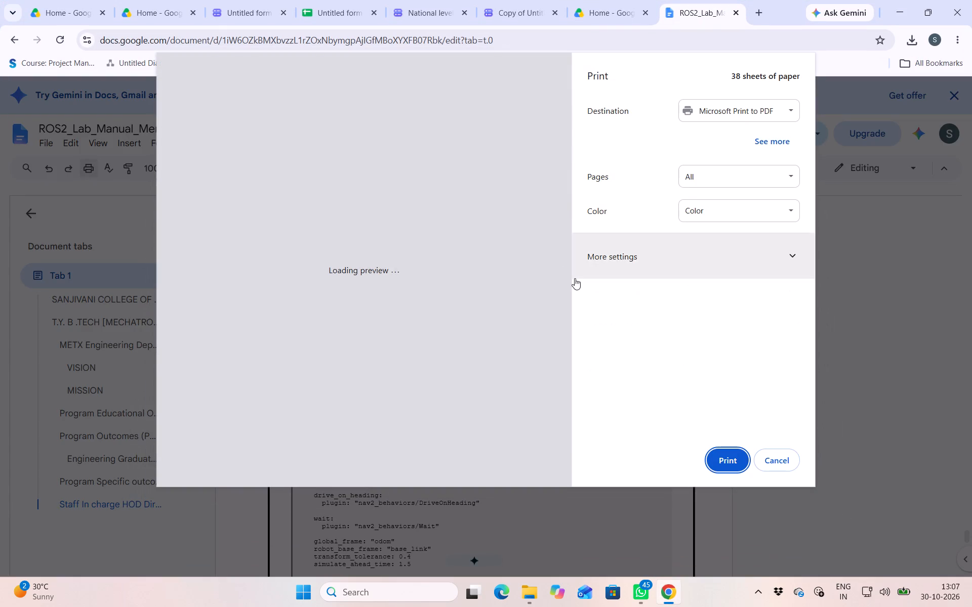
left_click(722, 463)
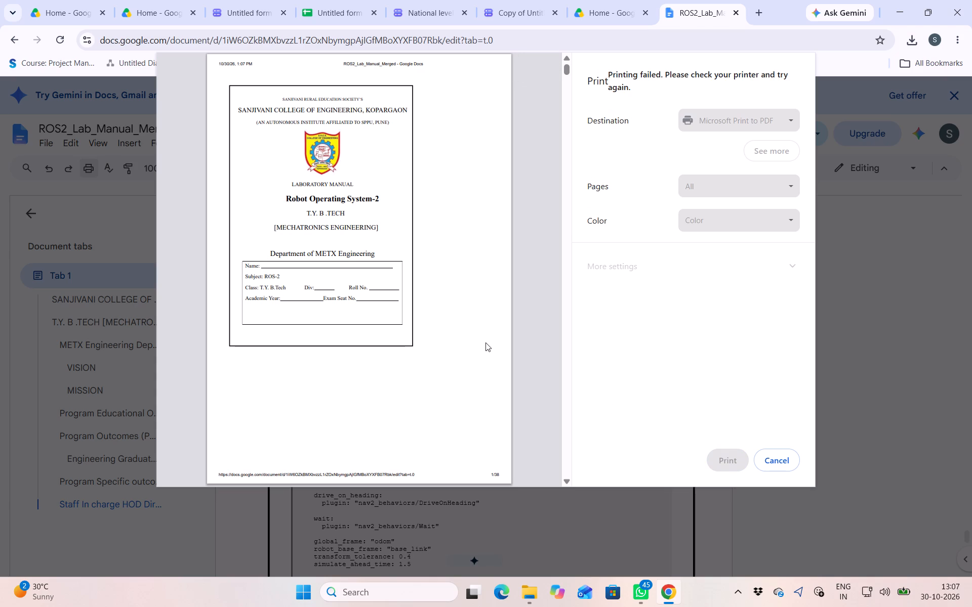
Check the print preview from the cover to about page 10 and back to the cover, and minimize Chrome.
scroll(481, 410, "down", 3)
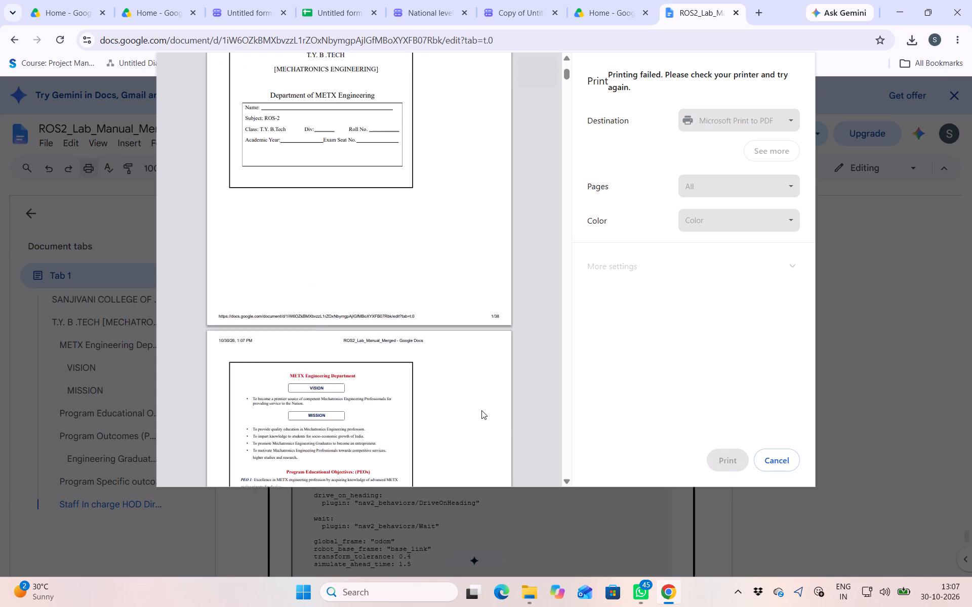
scroll(481, 410, "down", 11)
scroll(481, 410, "up", 4)
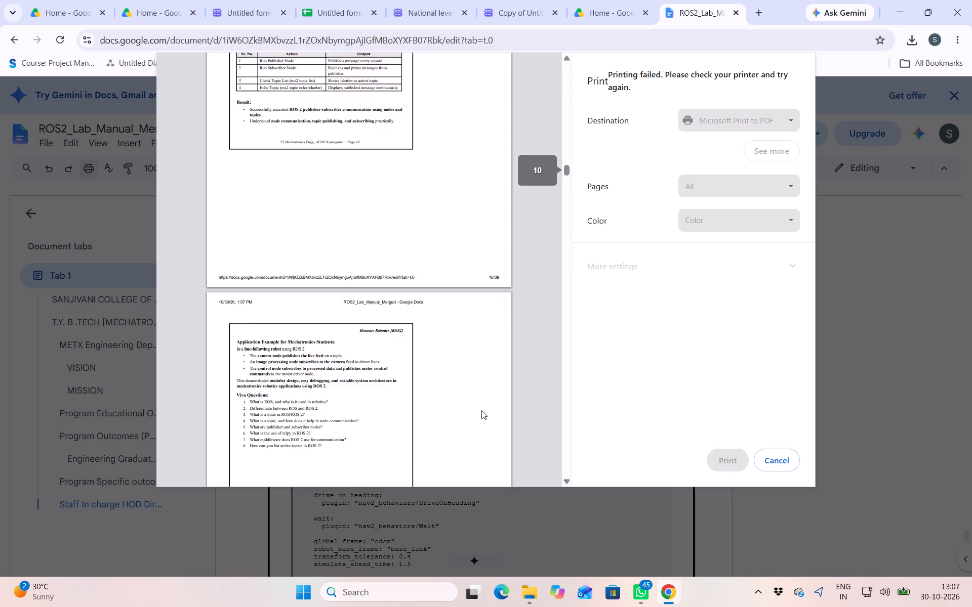
scroll(481, 410, "up", 4)
left_click(789, 119)
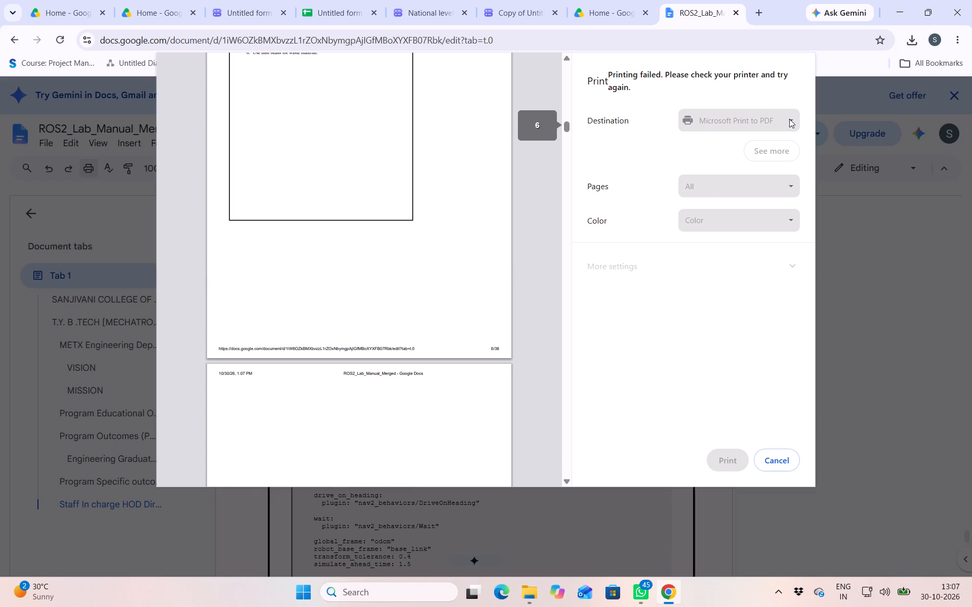
scroll(357, 300, "up", 13)
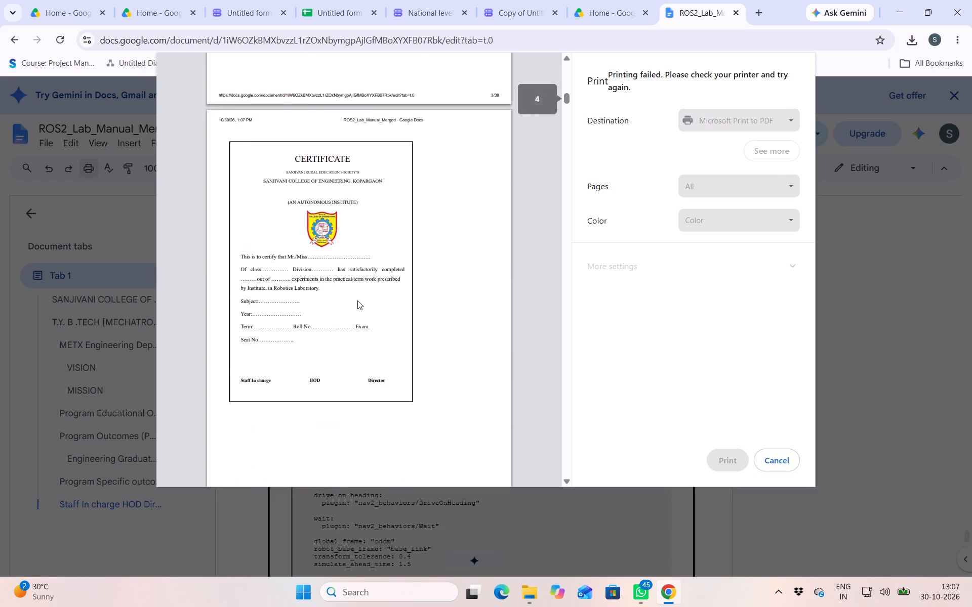
scroll(357, 300, "up", 4)
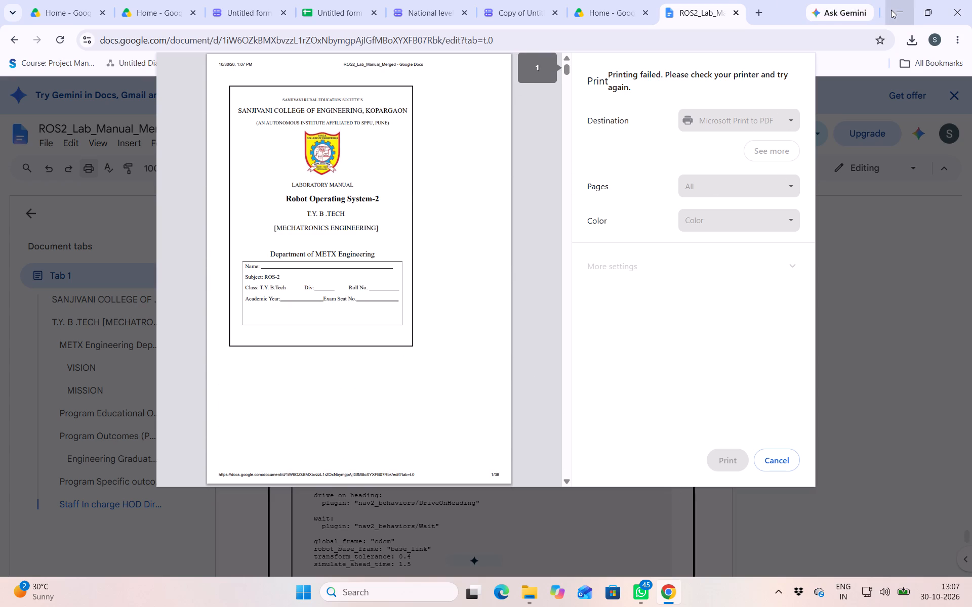
left_click(891, 10)
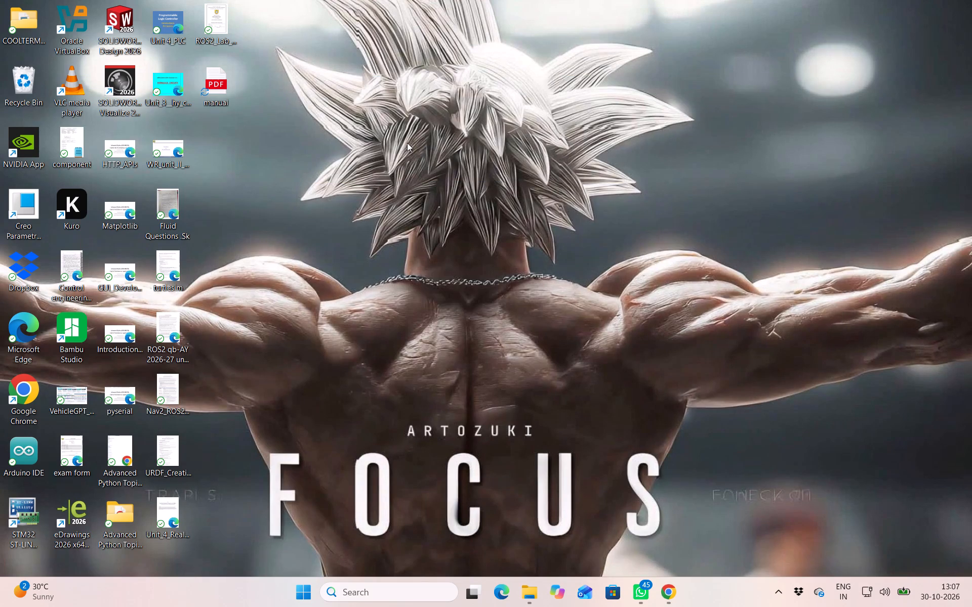
Open the manual PDF from the Desktop in Edge, reload it and close the window.
left_click(212, 80)
double_click(212, 80)
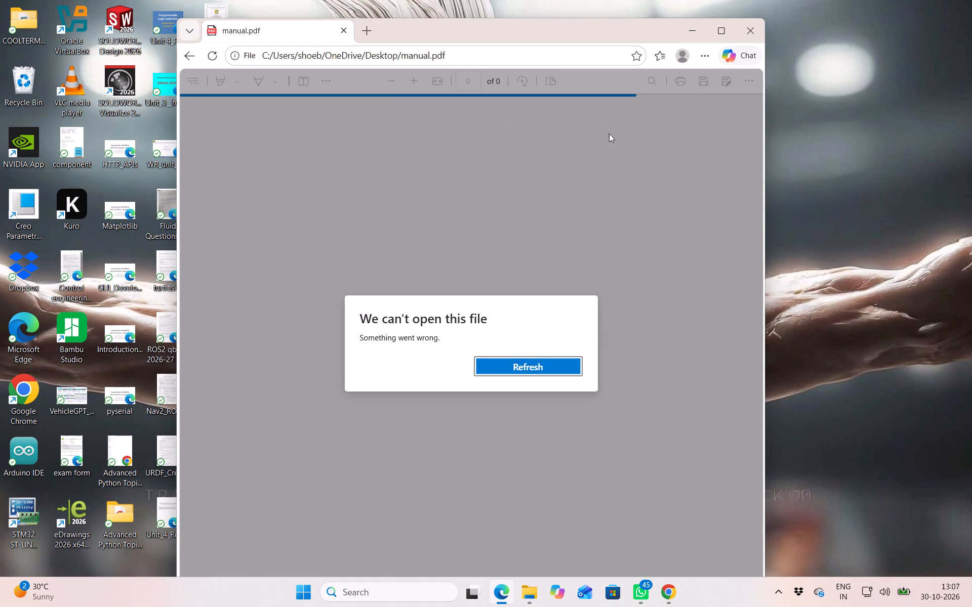
left_click(503, 366)
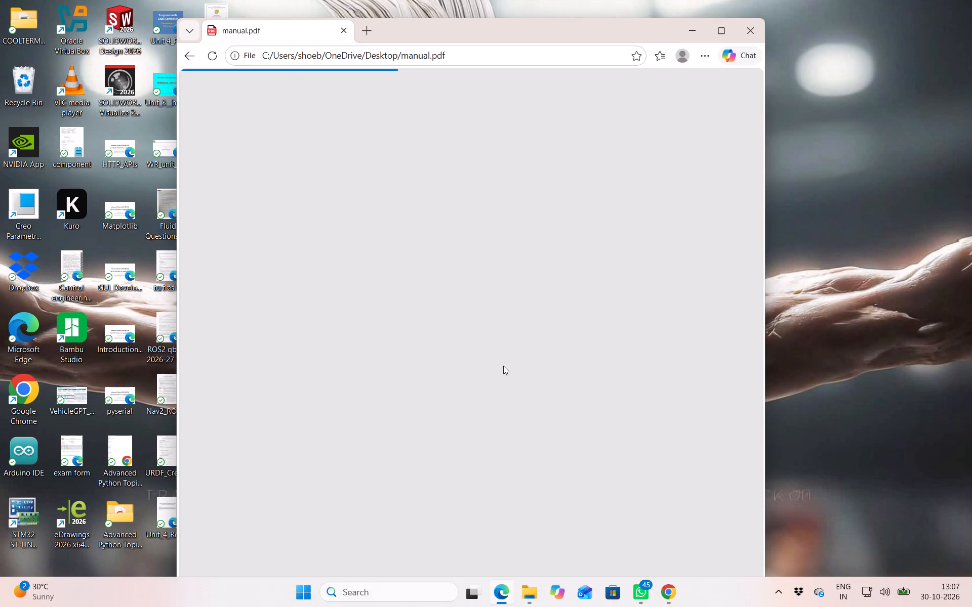
left_click(746, 38)
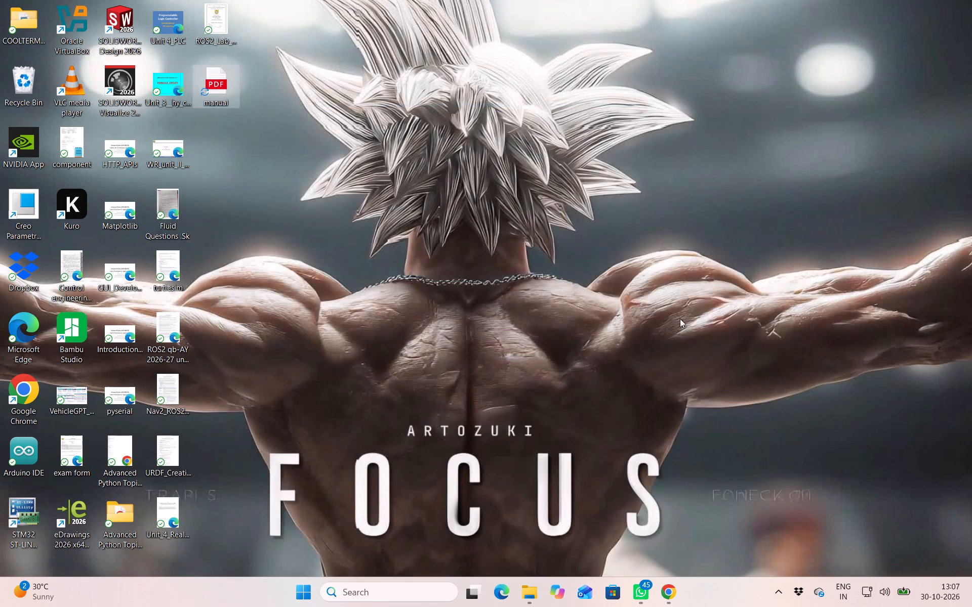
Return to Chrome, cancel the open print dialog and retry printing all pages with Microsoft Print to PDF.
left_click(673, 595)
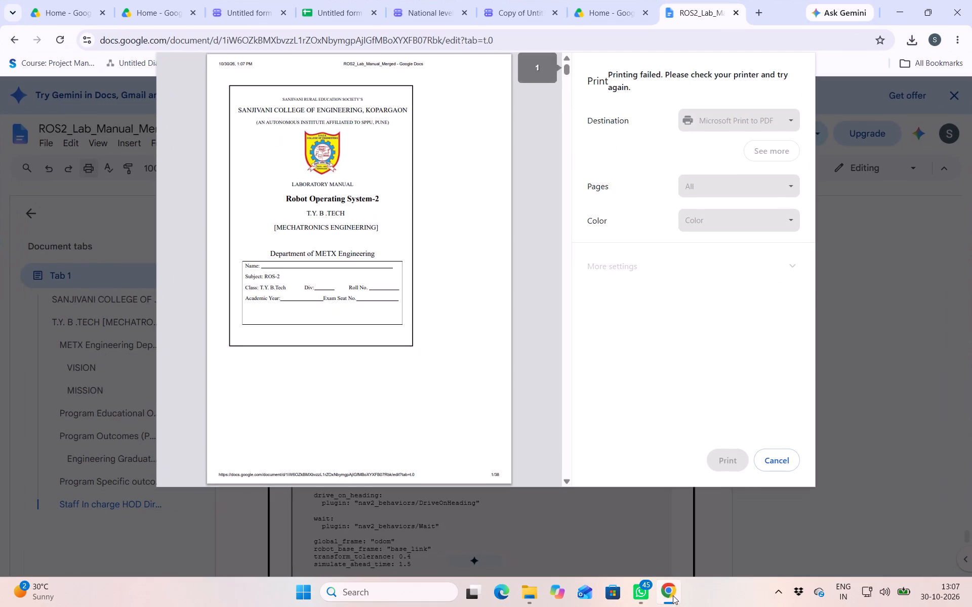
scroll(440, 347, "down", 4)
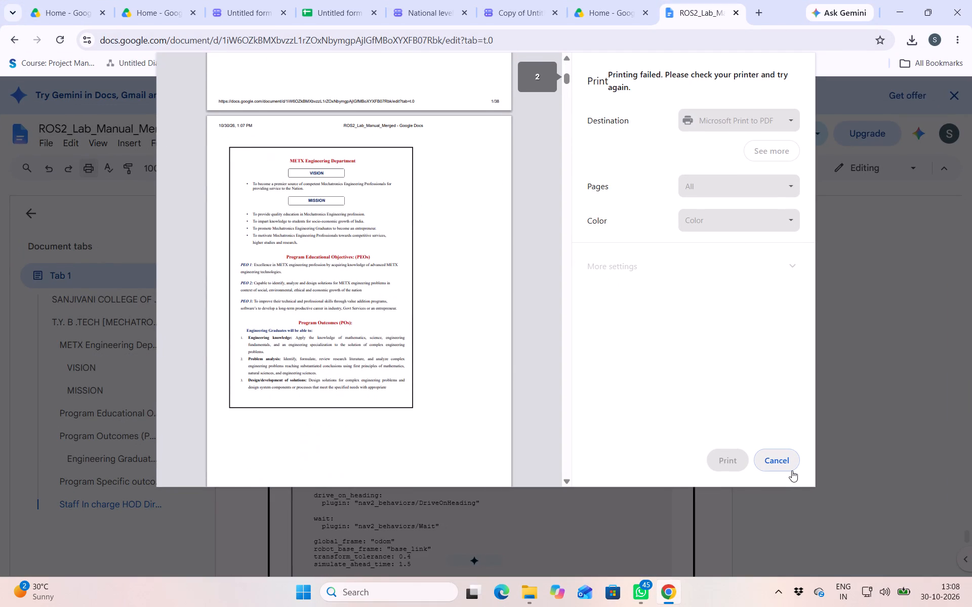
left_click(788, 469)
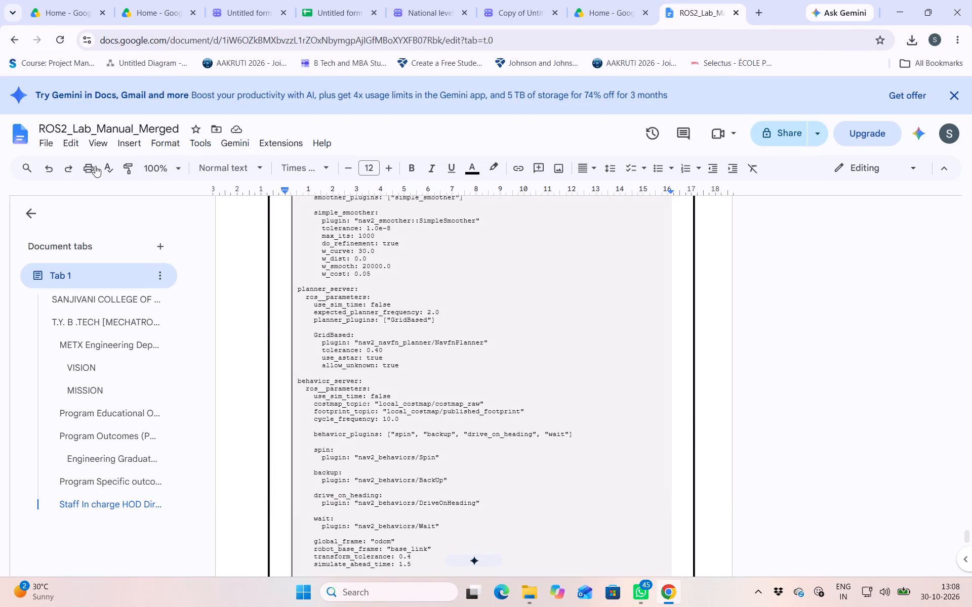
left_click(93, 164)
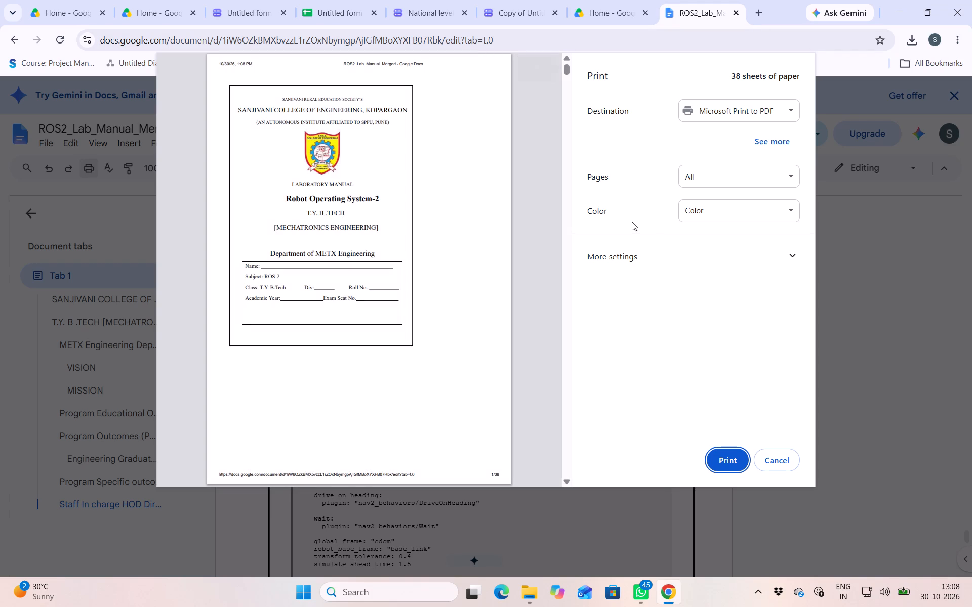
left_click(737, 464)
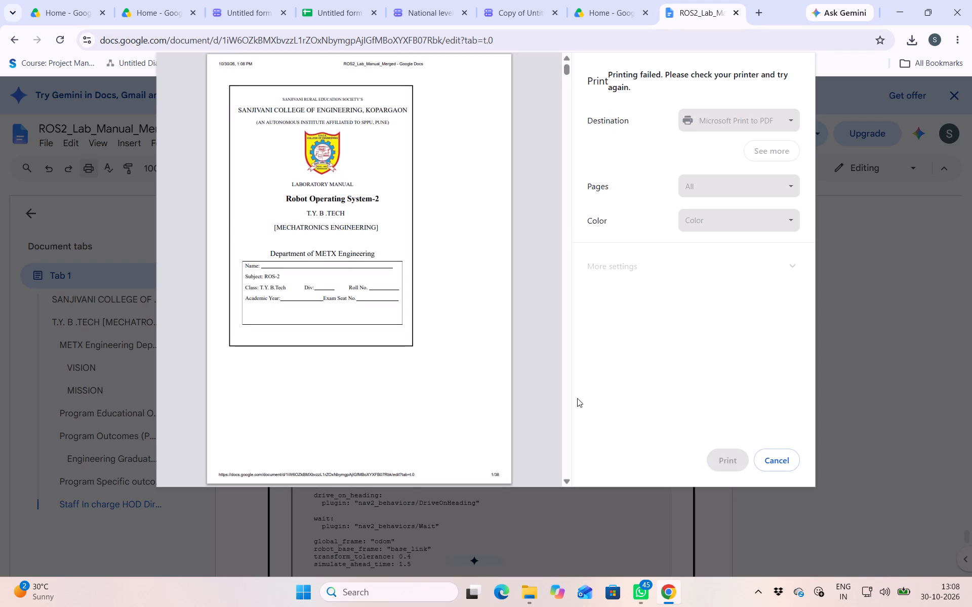
Check the print preview from the cover through the experiments to the page 35 code listing and back, and cancel printing.
scroll(407, 376, "down", 16)
scroll(407, 376, "down", 17)
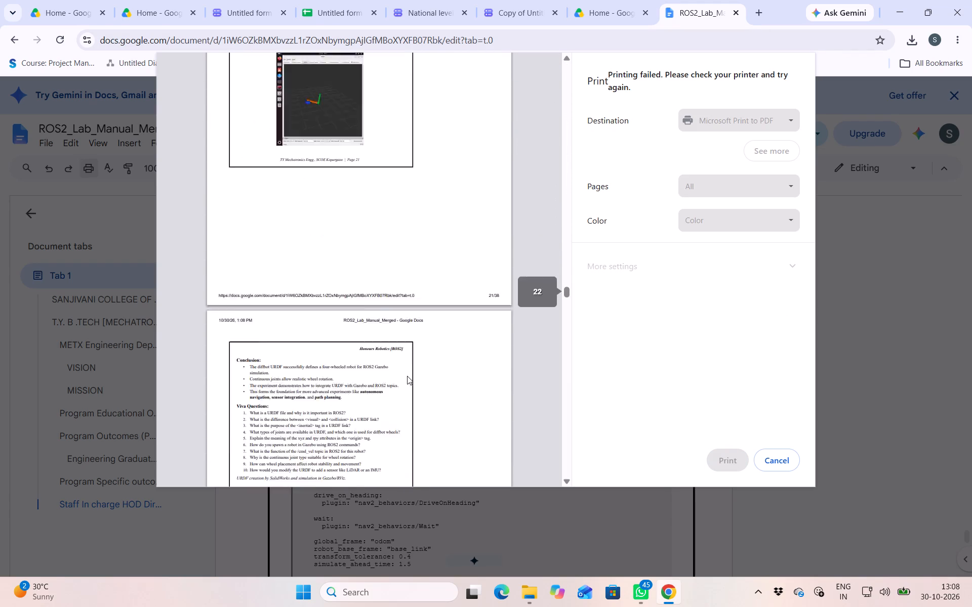
scroll(407, 376, "down", 19)
scroll(407, 376, "down", 8)
scroll(407, 376, "up", 11)
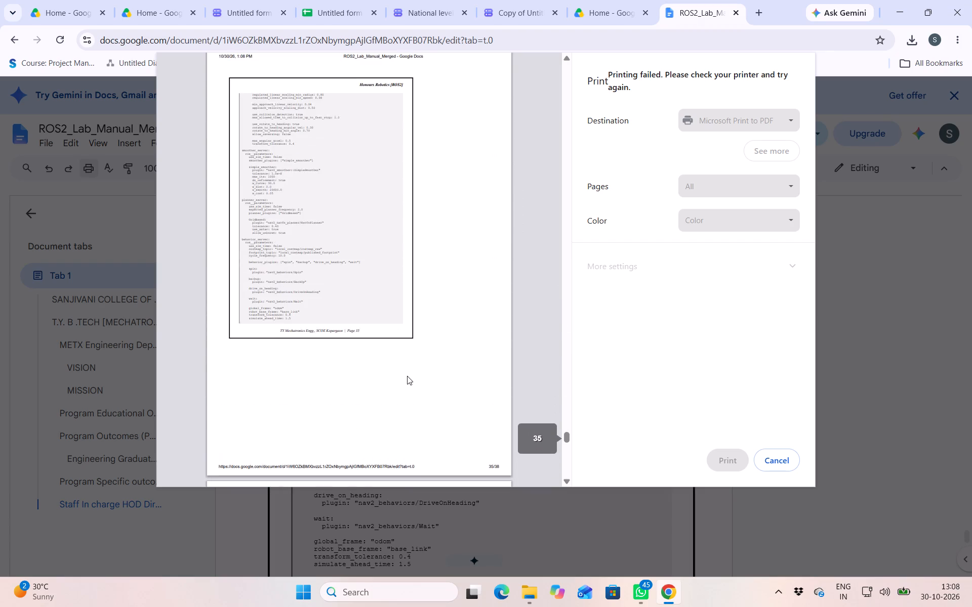
scroll(407, 376, "up", 17)
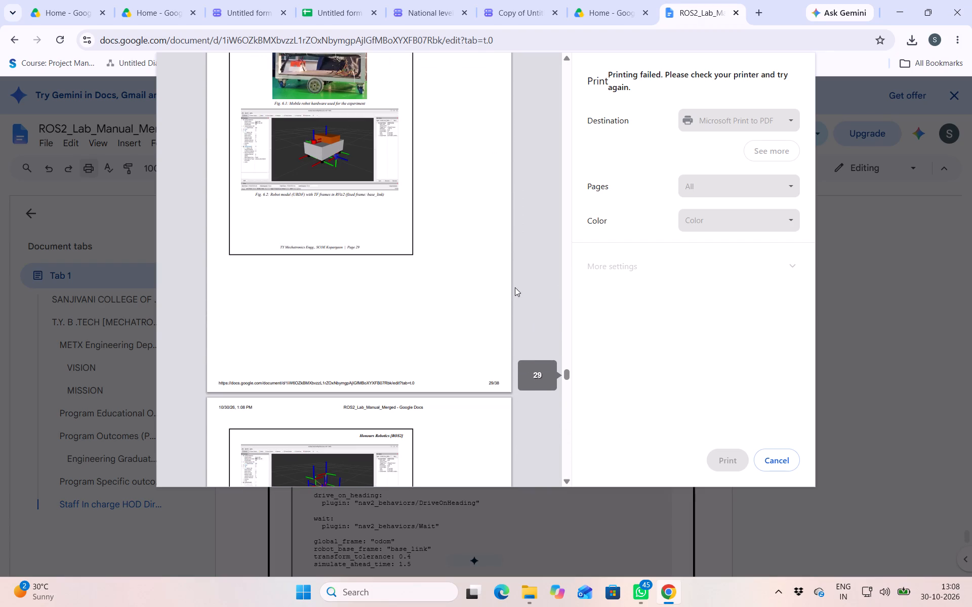
scroll(515, 287, "up", 20)
scroll(515, 287, "up", 20)
scroll(515, 287, "up", 1)
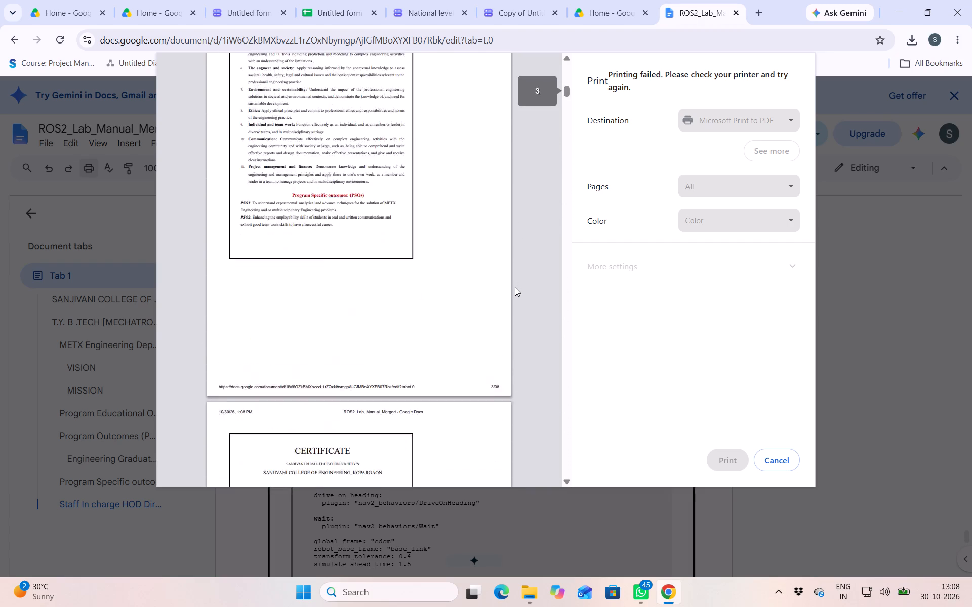
scroll(515, 287, "up", 5)
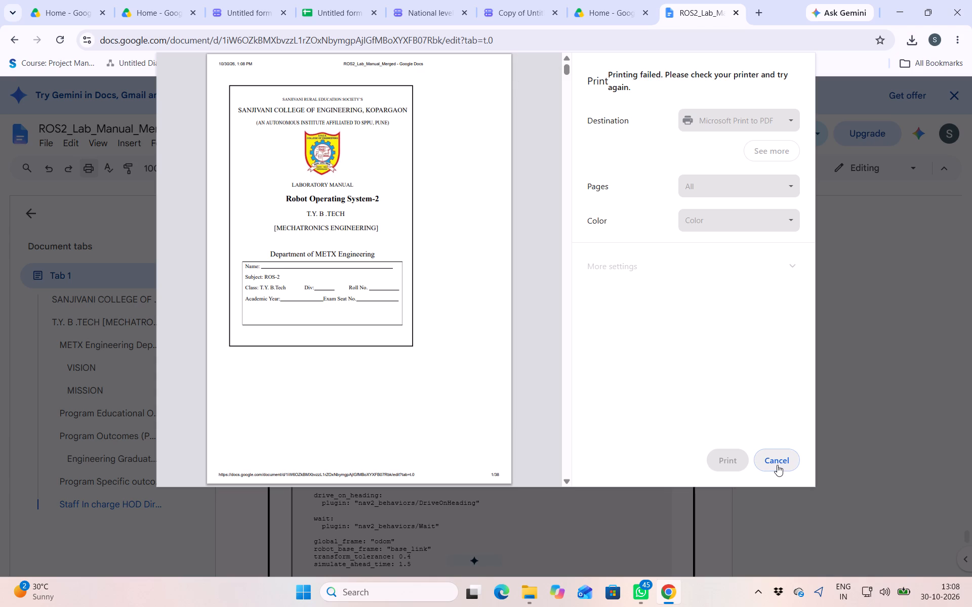
left_click(777, 465)
Copy the TurtleSim drawing under Sample Output on page 18 of the Google Docs manual.
scroll(546, 399, "up", 7)
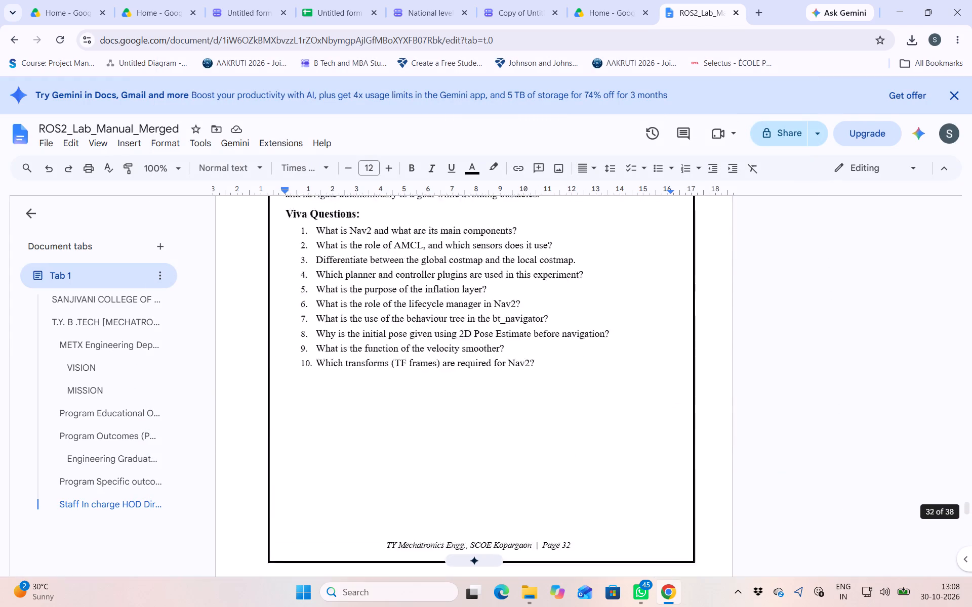
scroll(546, 399, "up", 17)
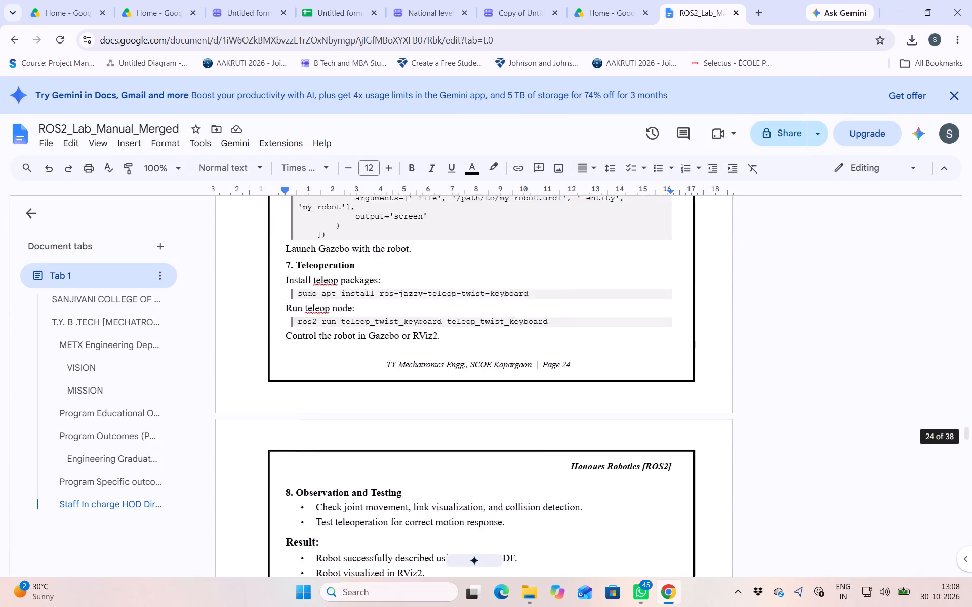
scroll(546, 399, "up", 4)
scroll(546, 399, "down", 1)
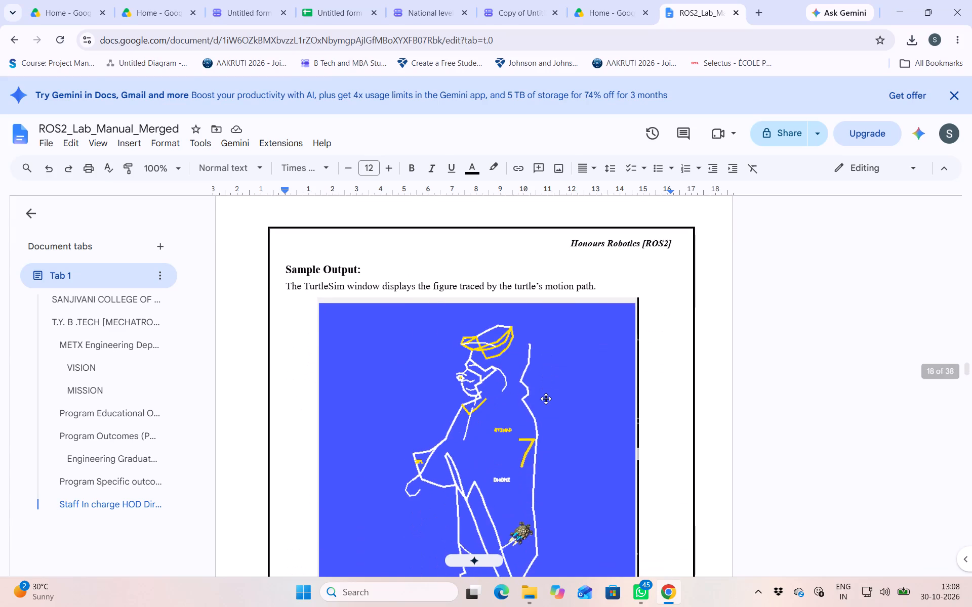
left_click(546, 399)
key("ctrl+c")
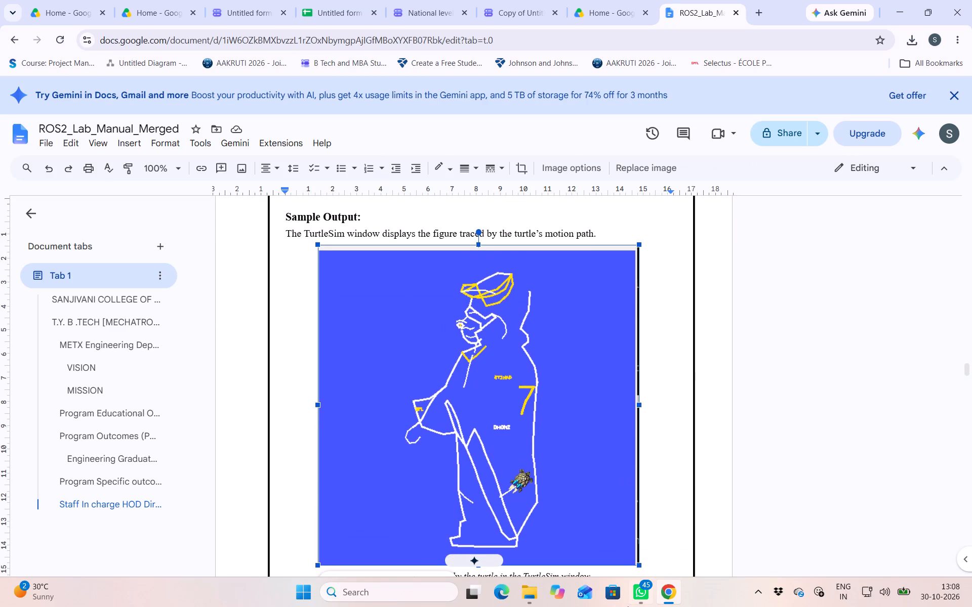
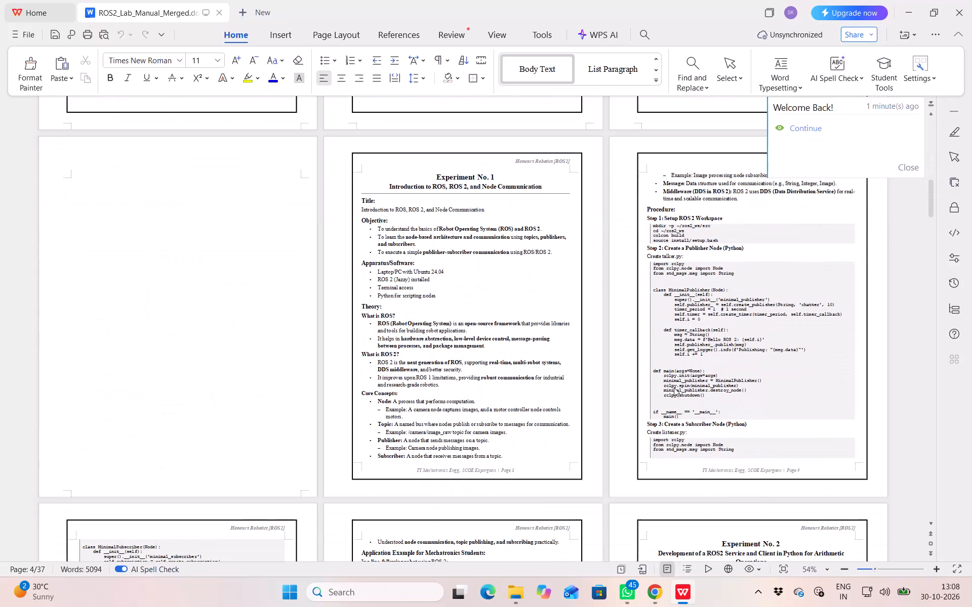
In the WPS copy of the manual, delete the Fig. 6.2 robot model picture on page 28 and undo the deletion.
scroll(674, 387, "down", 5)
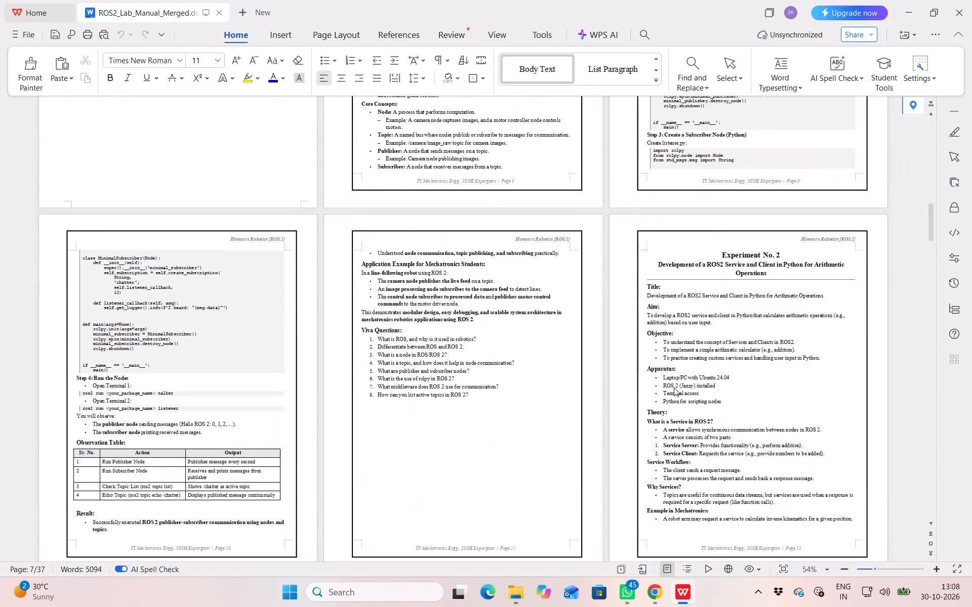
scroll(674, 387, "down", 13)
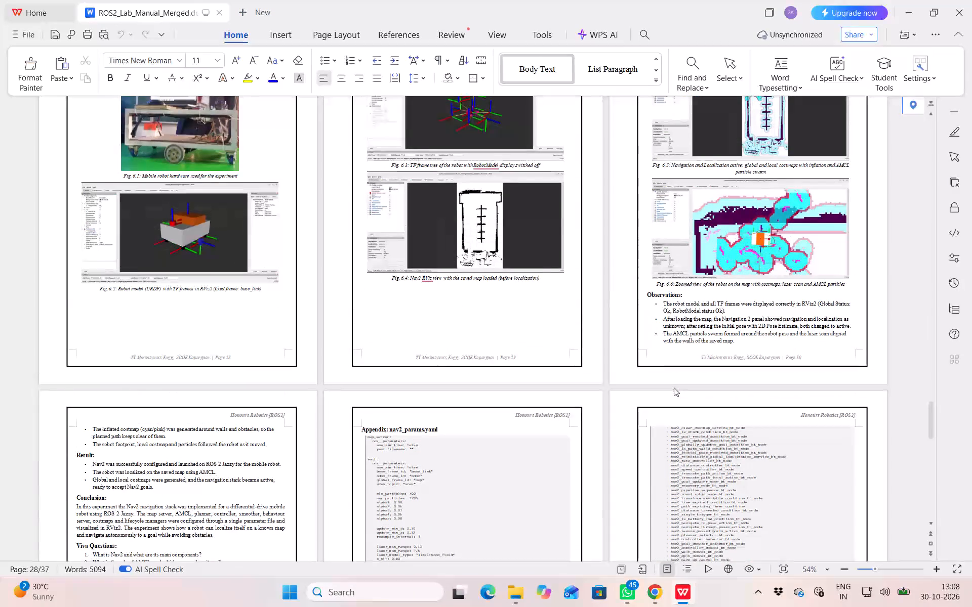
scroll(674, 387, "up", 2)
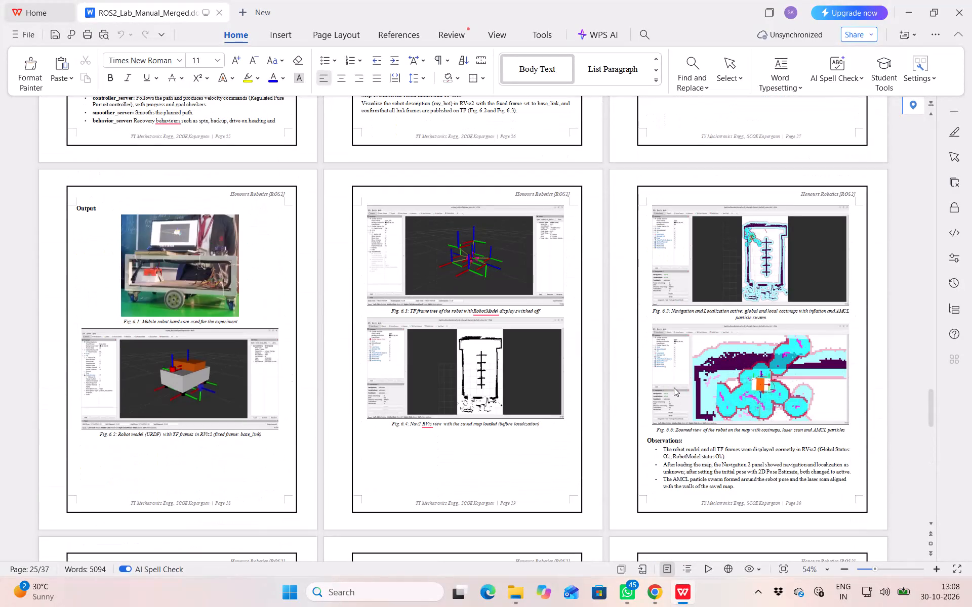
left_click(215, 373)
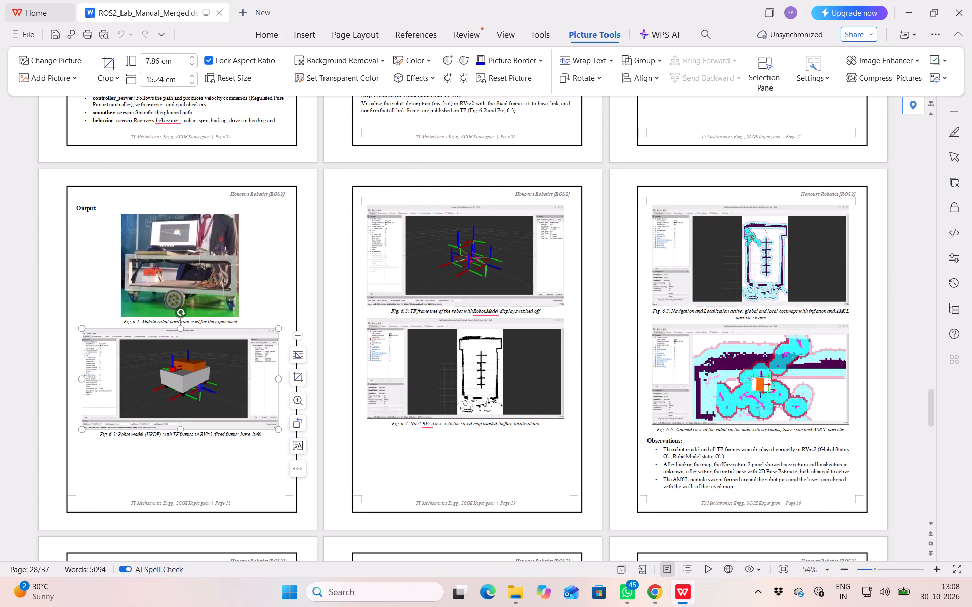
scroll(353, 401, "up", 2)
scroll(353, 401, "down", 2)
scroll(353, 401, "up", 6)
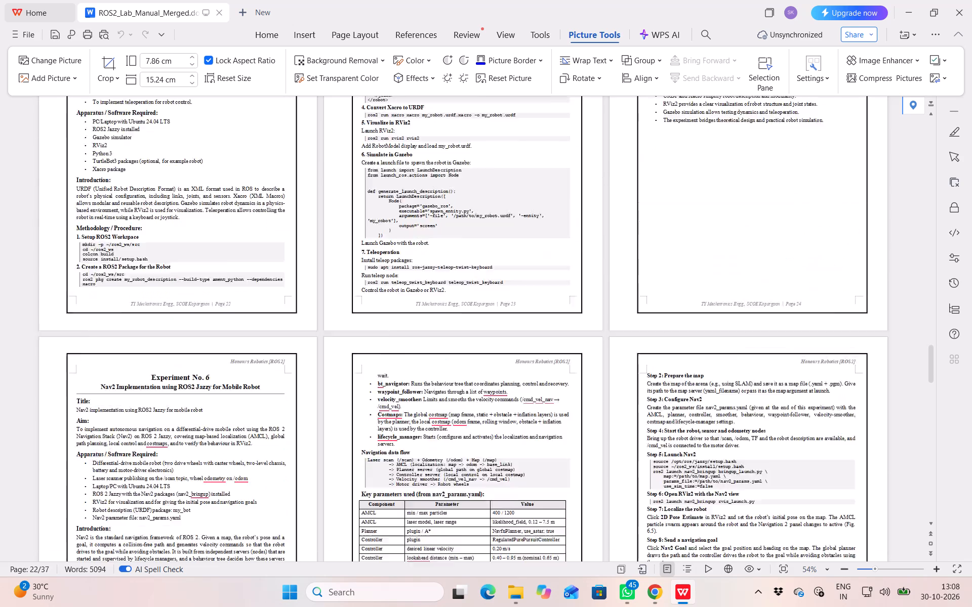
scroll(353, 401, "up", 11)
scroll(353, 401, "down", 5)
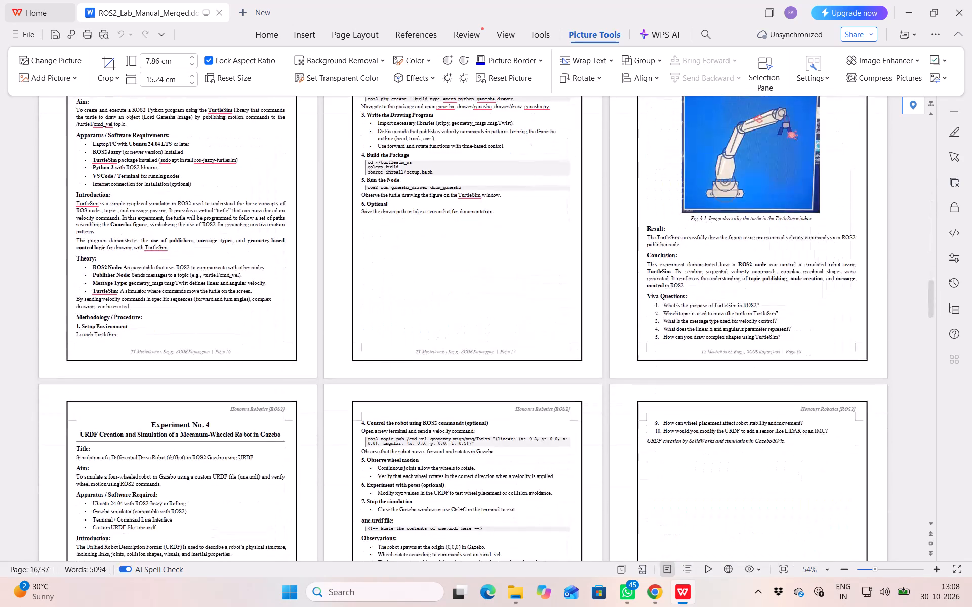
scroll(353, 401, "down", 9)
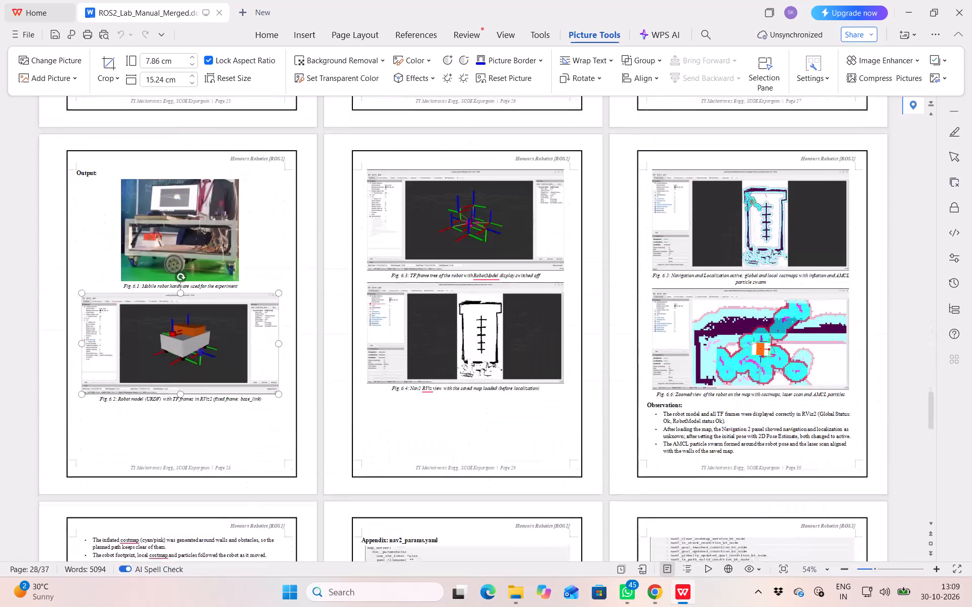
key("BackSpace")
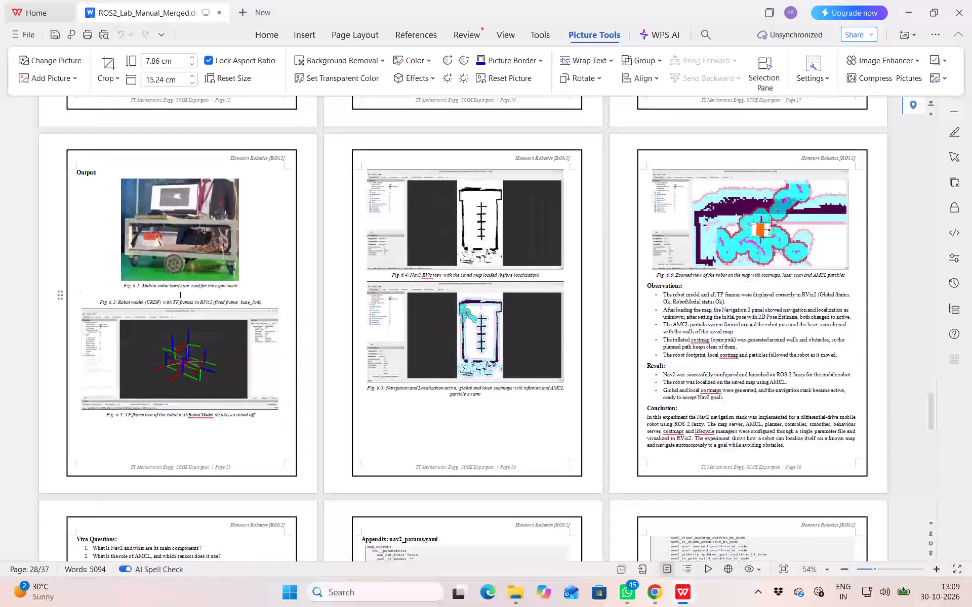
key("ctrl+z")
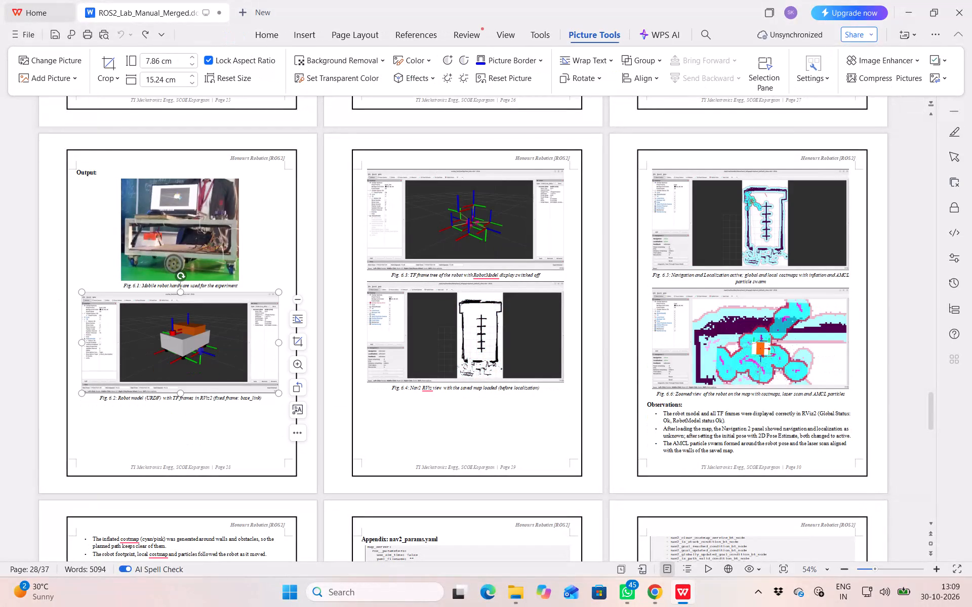
Replace the robot arm picture under Sample Output in Experiment 3 on page 18 with the copied TurtleSim drawing.
scroll(530, 310, "up", 15)
scroll(530, 310, "down", 1)
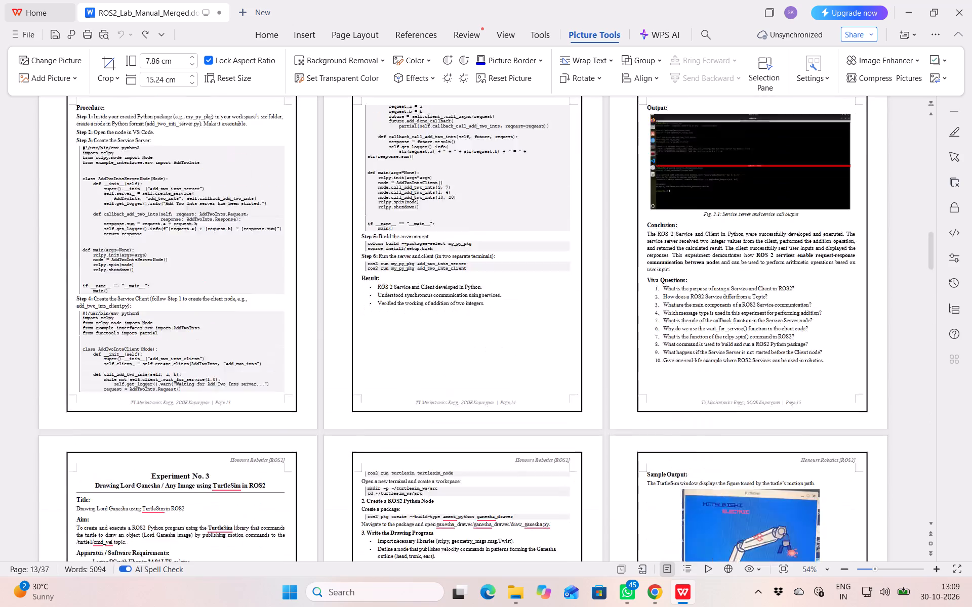
scroll(530, 310, "down", 1)
left_click(741, 232)
key("BackSpace")
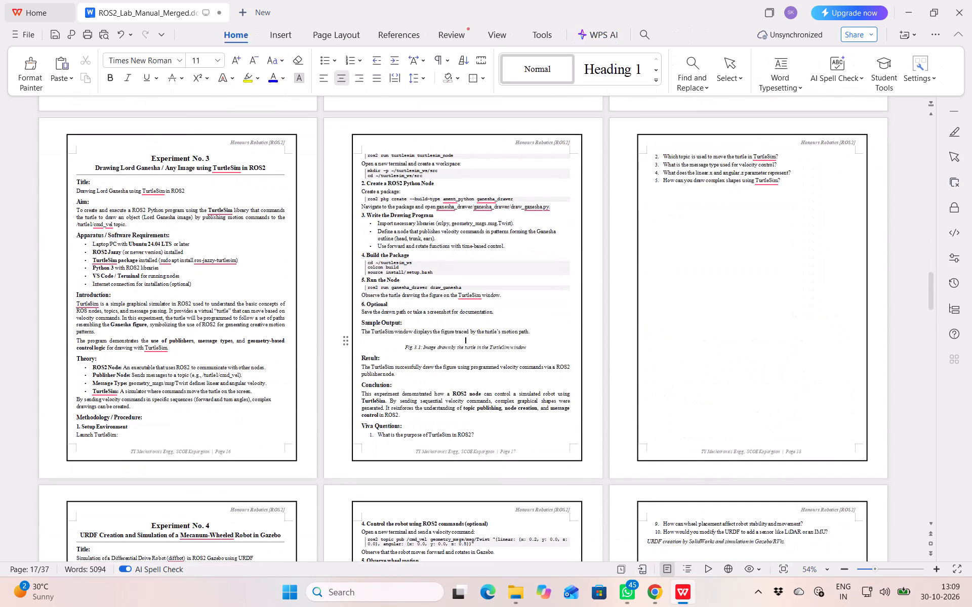
key("ctrl+v")
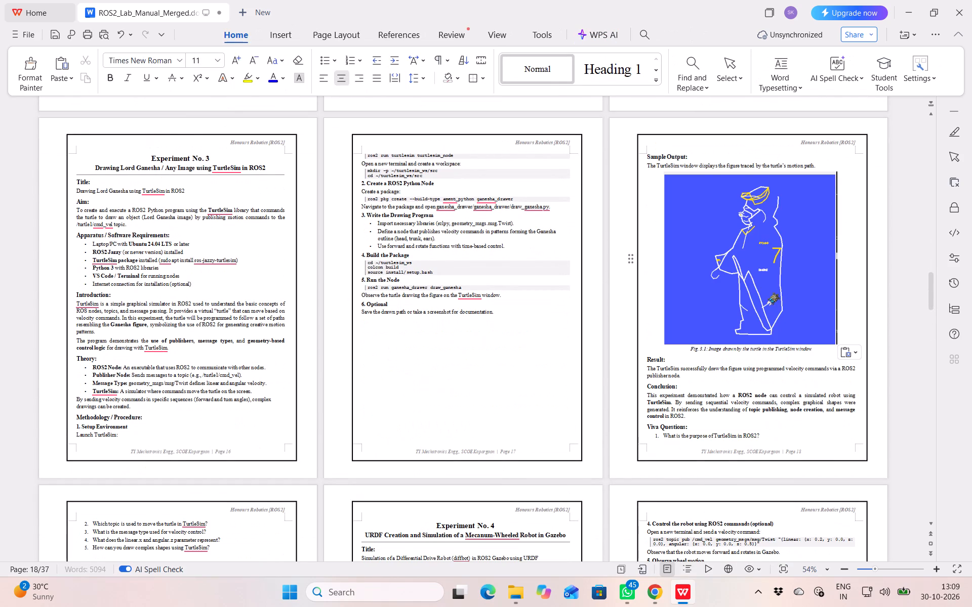
Shrink the pasted TurtleSim drawing on page 18 proportionally to about 9.5 cm by 9.5 cm.
scroll(741, 232, "down", 3)
scroll(741, 232, "up", 2)
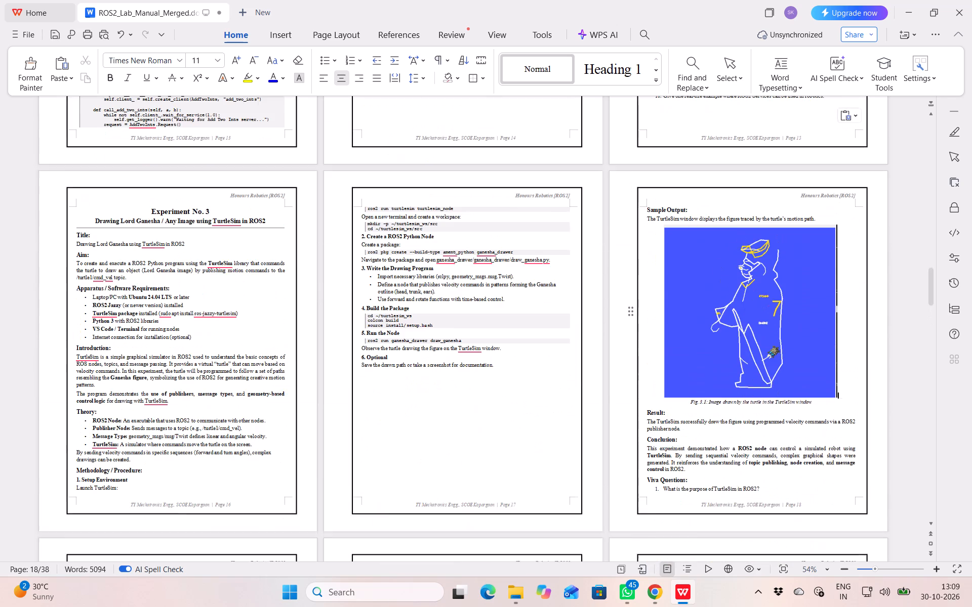
scroll(741, 232, "up", 1)
left_click(687, 372)
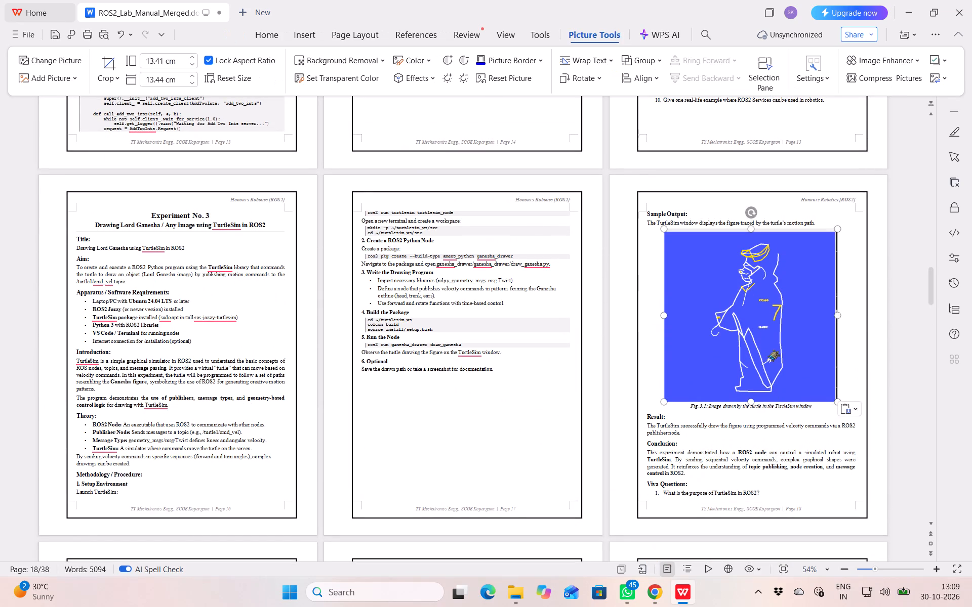
left_click_drag(664, 402, 675, 312)
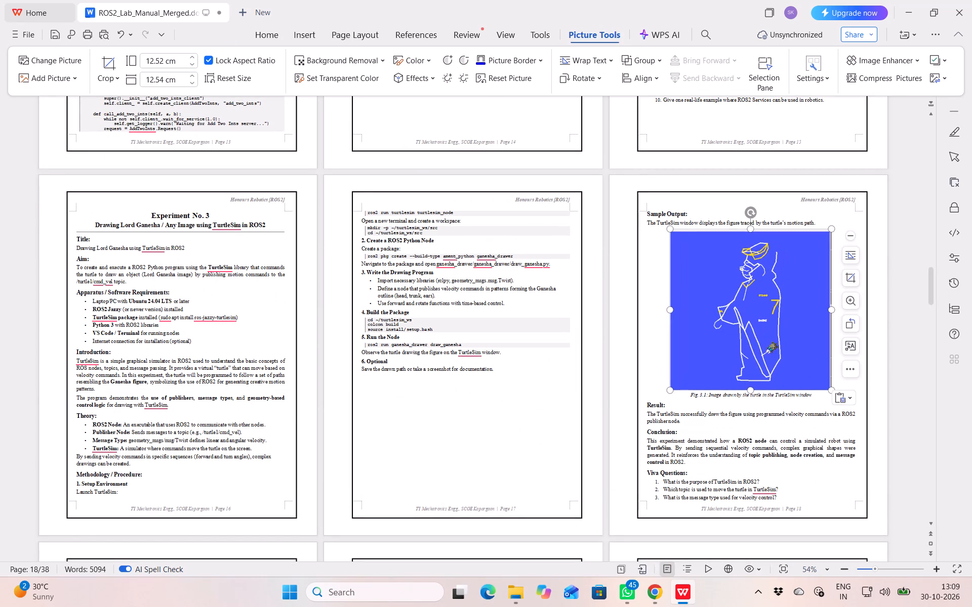
left_click_drag(829, 388, 790, 326)
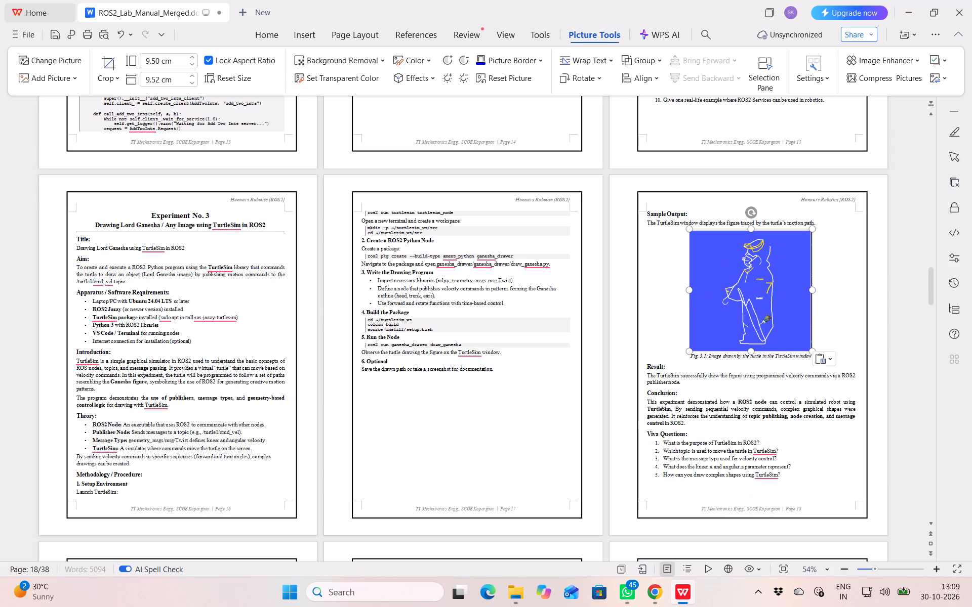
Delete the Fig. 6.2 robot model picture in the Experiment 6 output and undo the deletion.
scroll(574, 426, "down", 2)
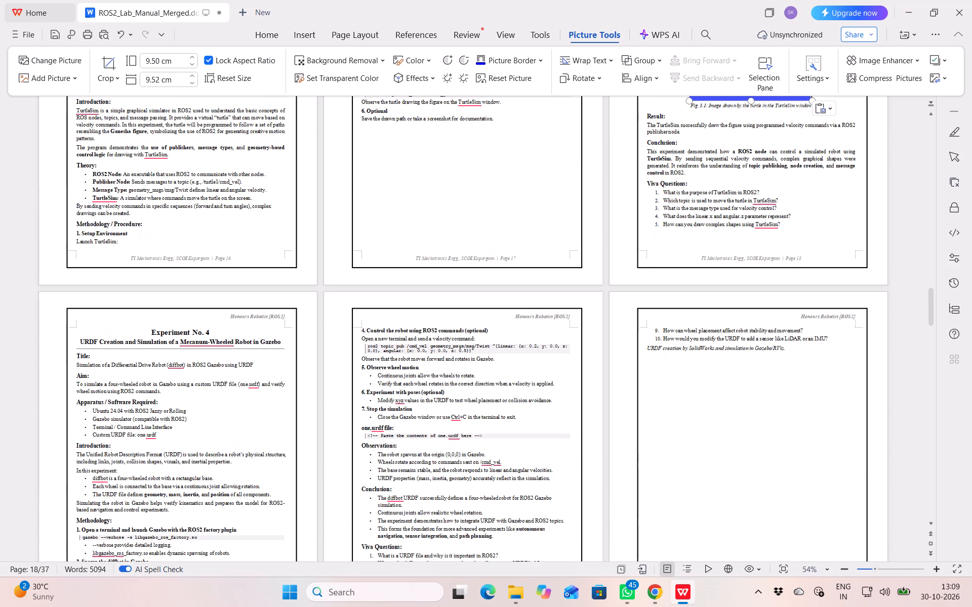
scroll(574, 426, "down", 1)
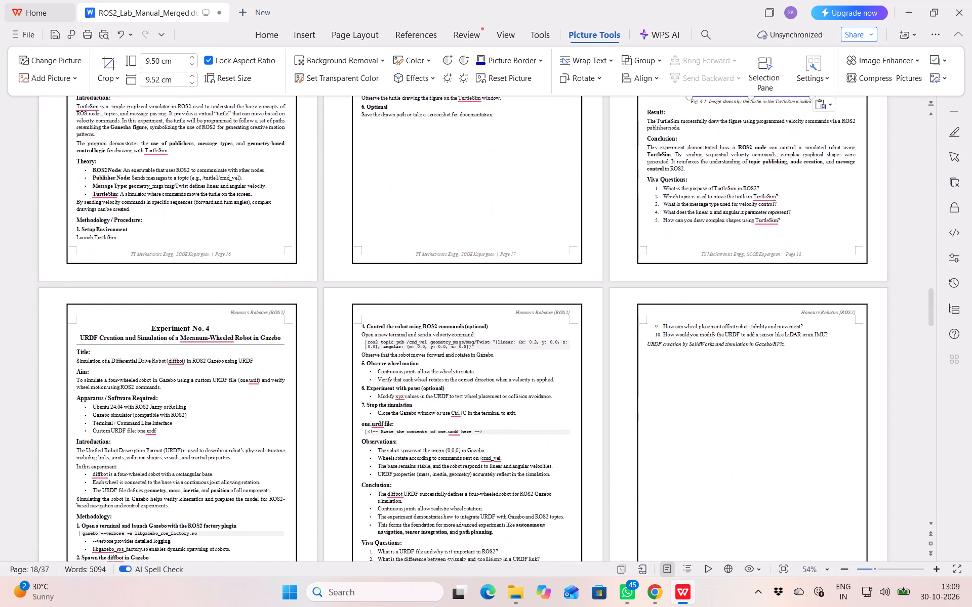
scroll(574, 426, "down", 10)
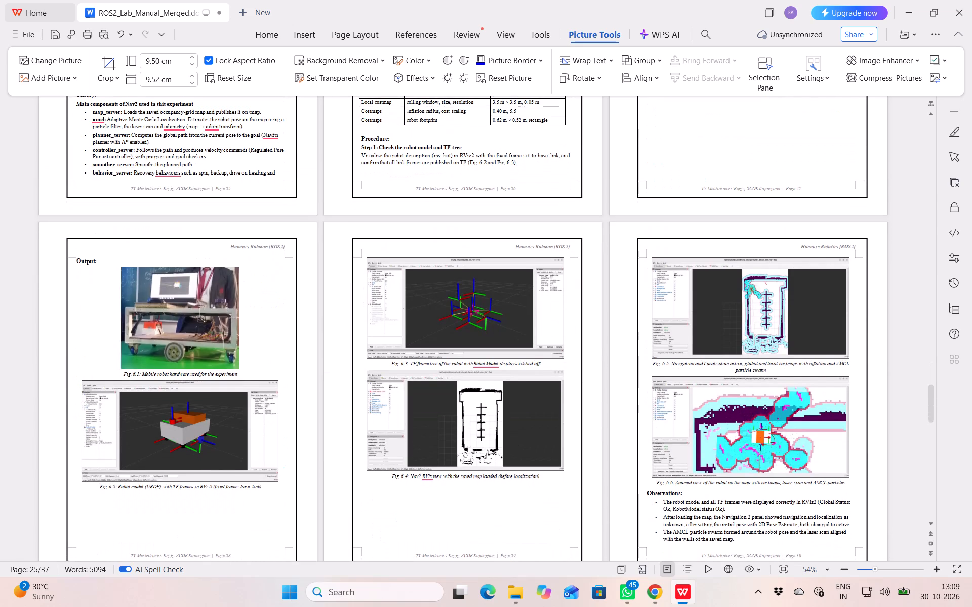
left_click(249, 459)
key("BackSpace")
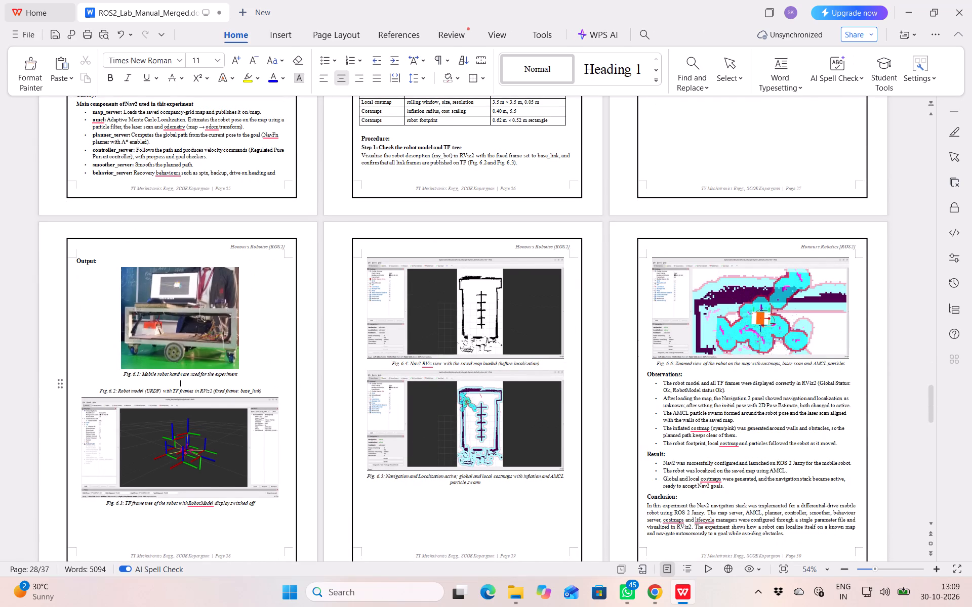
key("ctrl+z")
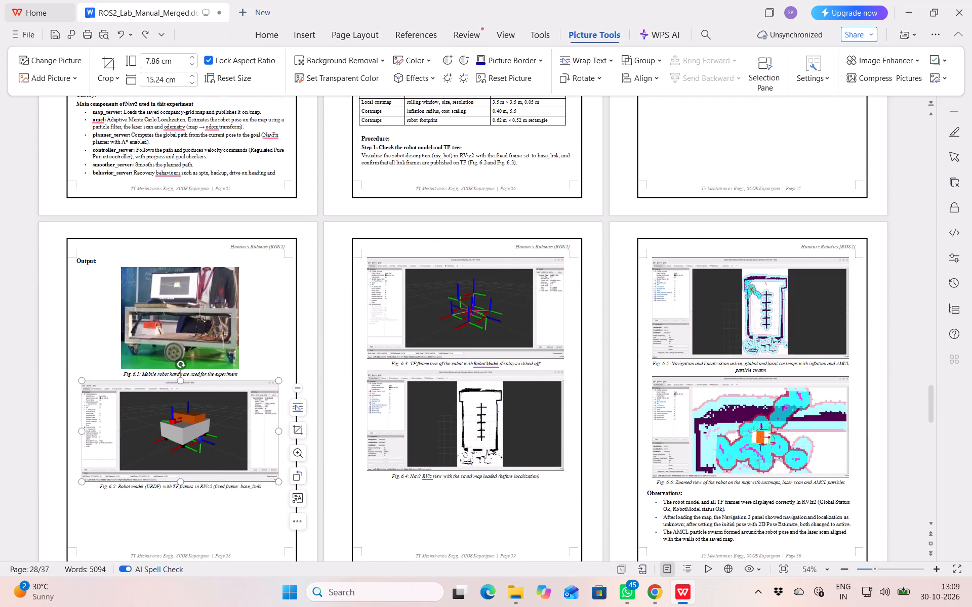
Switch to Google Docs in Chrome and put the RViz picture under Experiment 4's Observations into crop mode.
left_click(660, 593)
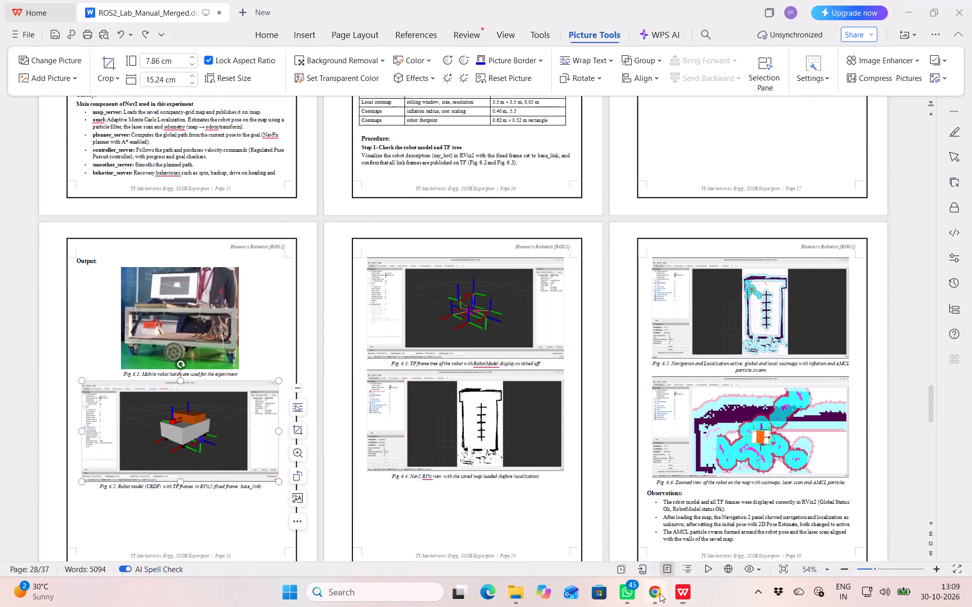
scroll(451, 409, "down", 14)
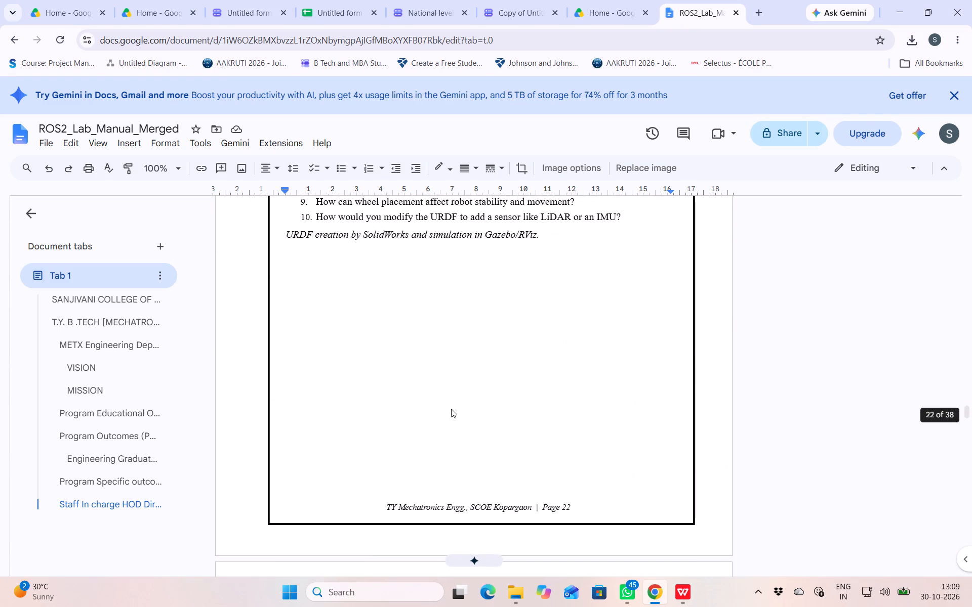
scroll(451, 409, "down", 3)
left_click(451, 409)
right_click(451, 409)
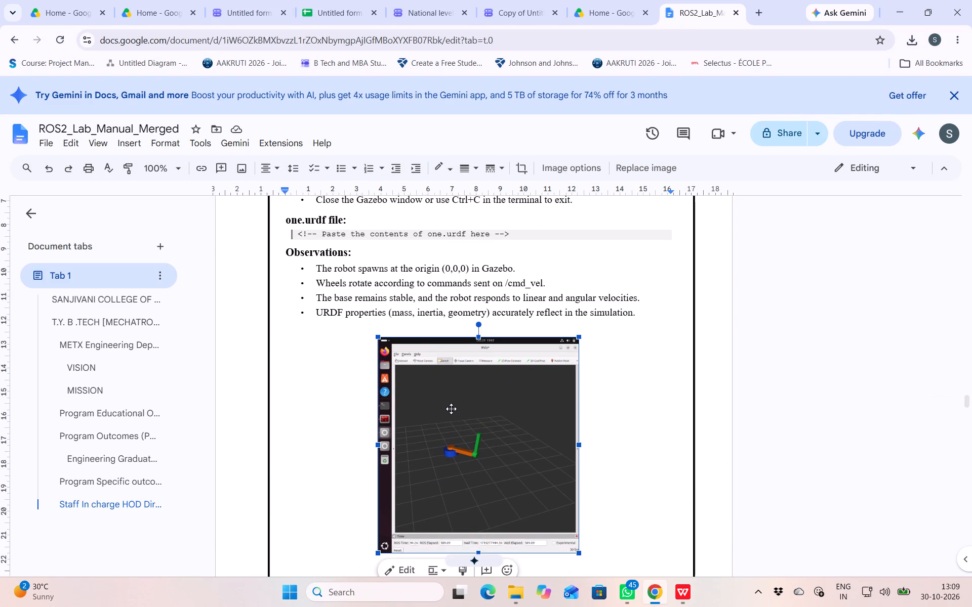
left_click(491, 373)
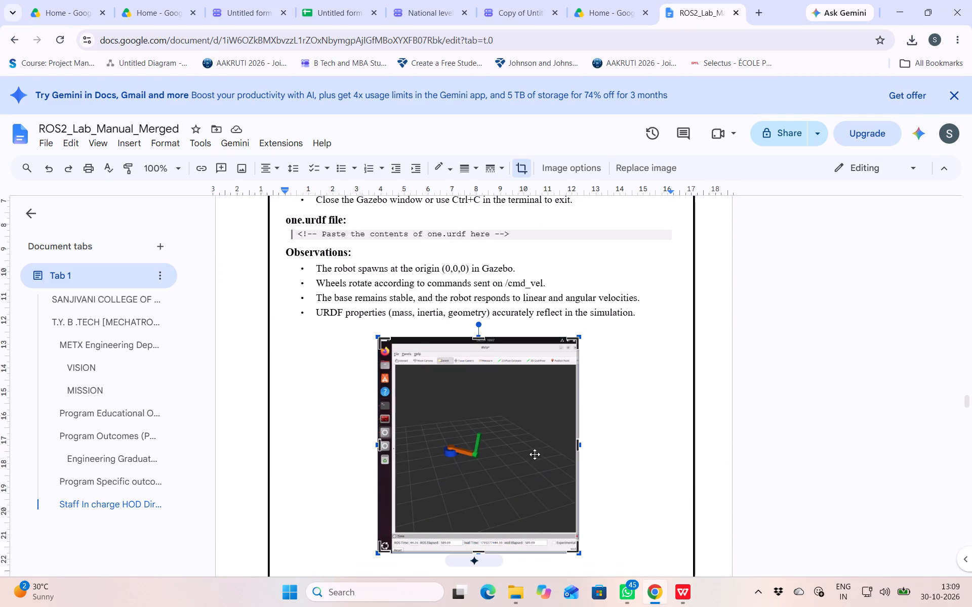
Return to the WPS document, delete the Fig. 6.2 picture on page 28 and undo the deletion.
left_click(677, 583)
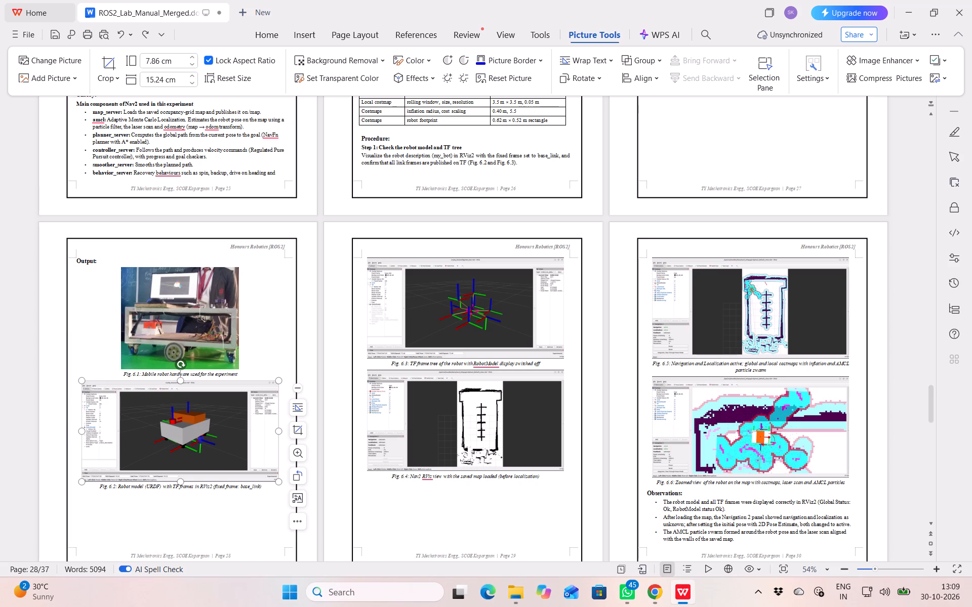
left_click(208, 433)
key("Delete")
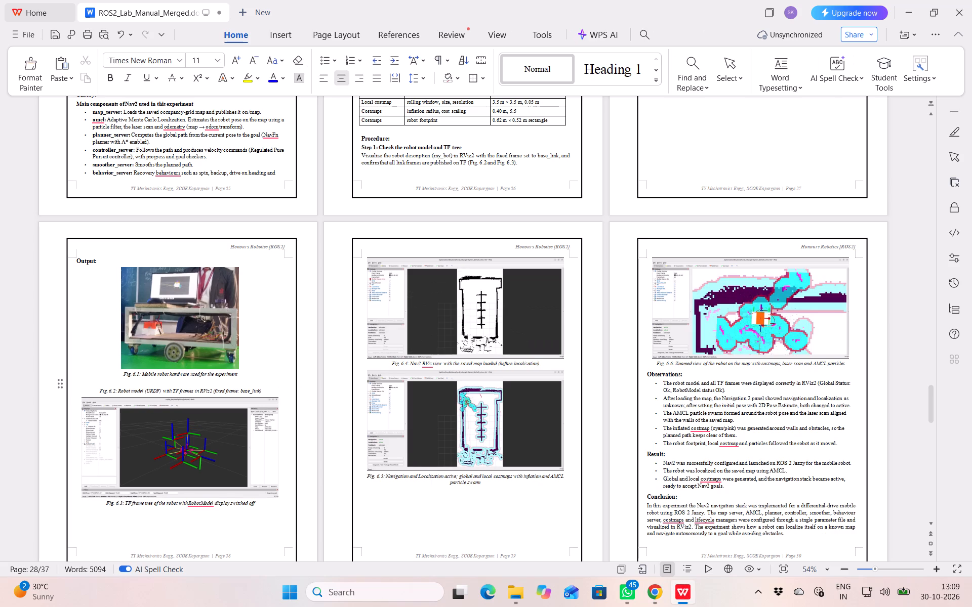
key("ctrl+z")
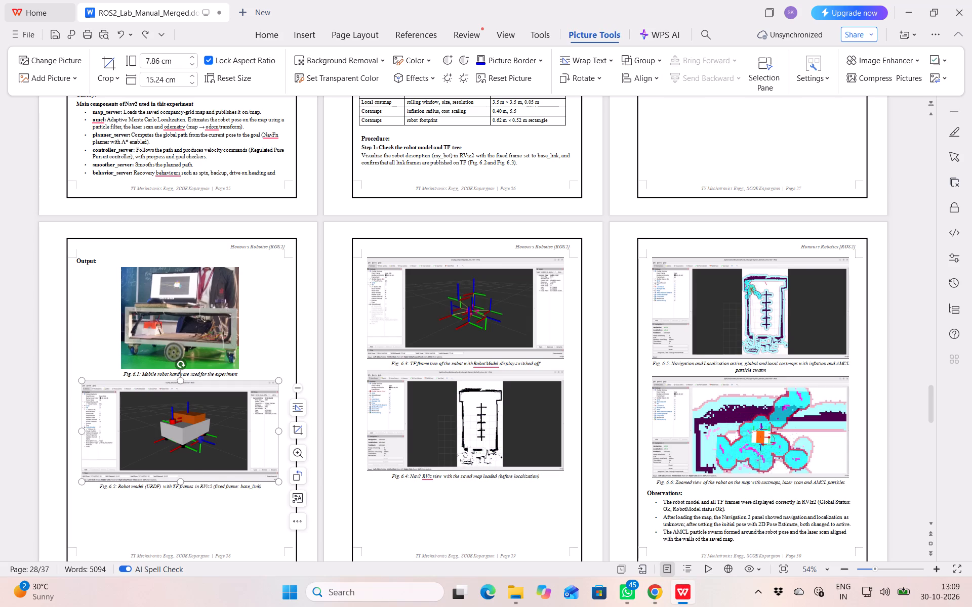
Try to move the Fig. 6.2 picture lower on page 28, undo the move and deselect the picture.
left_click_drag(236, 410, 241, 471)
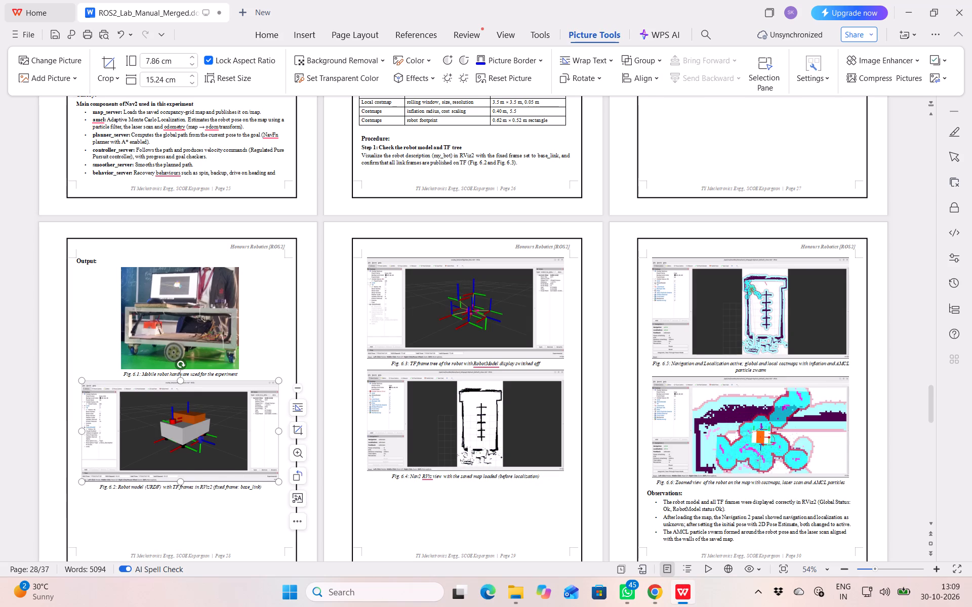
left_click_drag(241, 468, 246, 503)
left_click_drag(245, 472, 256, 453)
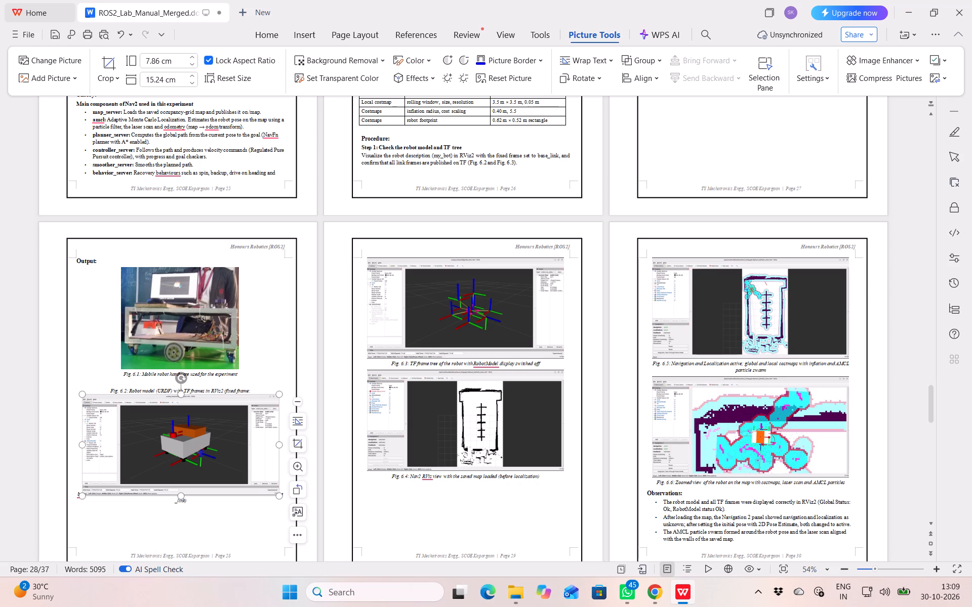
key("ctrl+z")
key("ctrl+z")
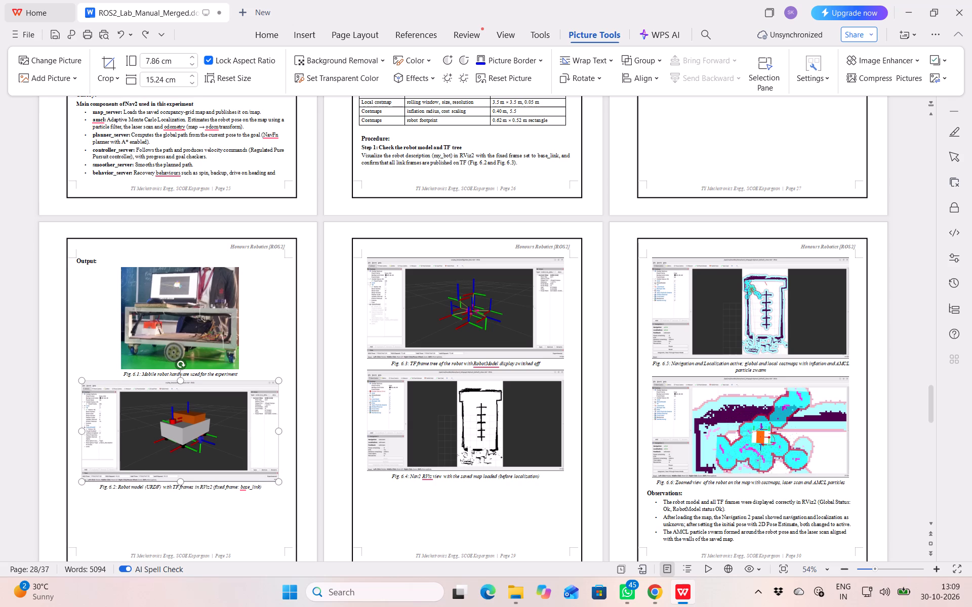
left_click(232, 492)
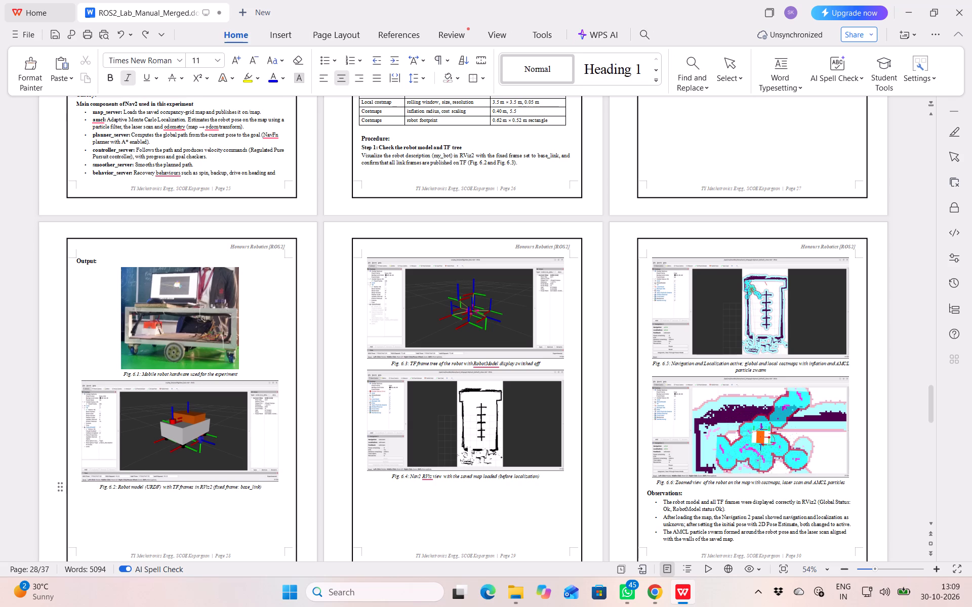
Review the manual's pages from the Experiment 6 output back to the cover, certificate, index and laboratory guidelines pages.
scroll(471, 420, "up", 7)
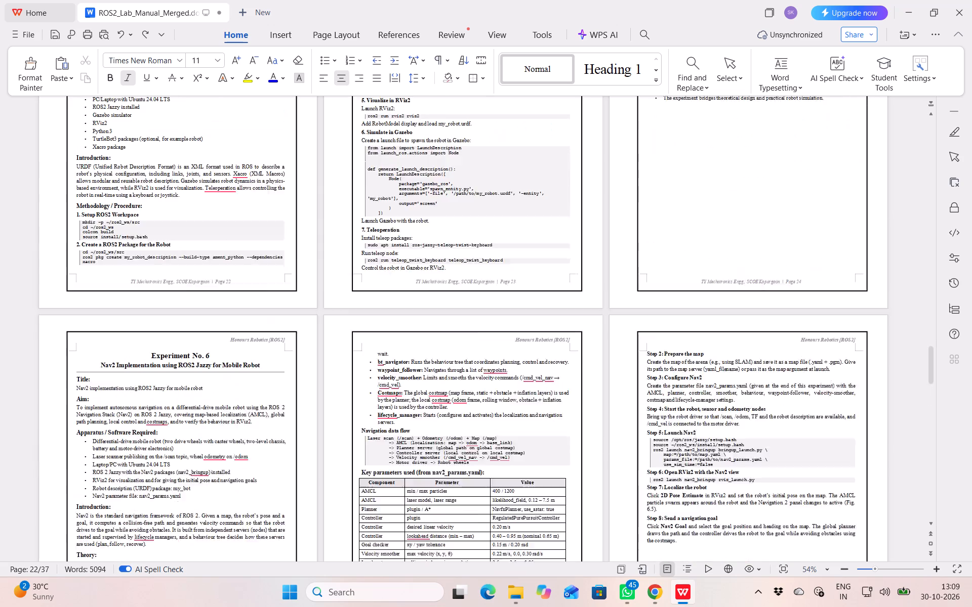
scroll(471, 420, "up", 4)
scroll(471, 420, "down", 2)
scroll(471, 420, "up", 2)
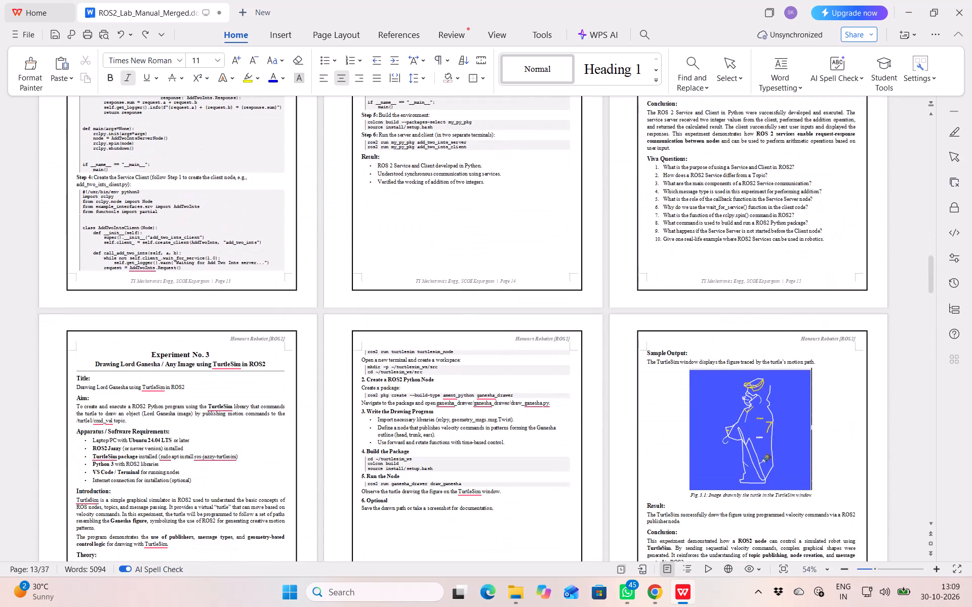
scroll(471, 420, "up", 5)
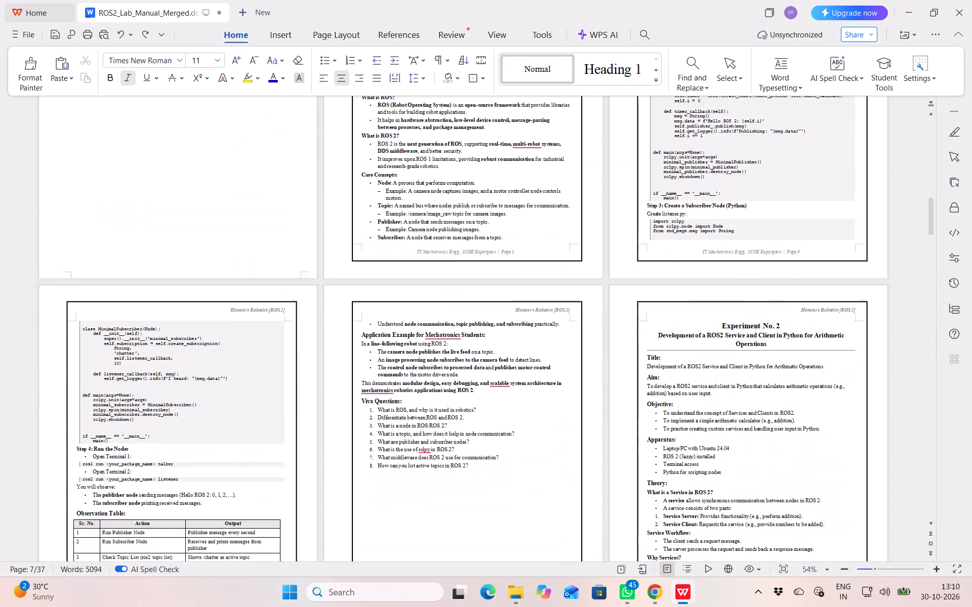
scroll(471, 420, "up", 6)
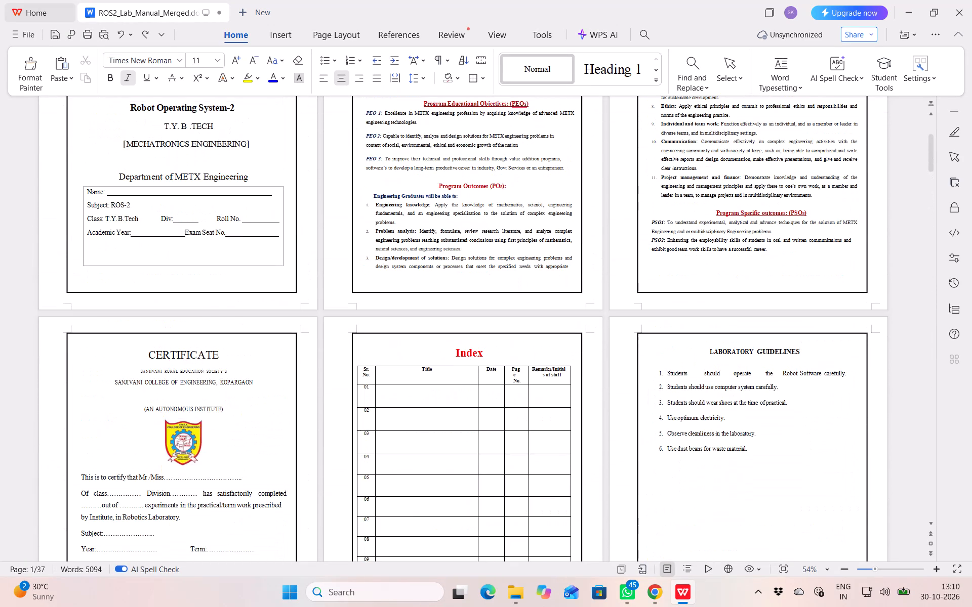
scroll(471, 420, "up", 3)
scroll(471, 420, "down", 4)
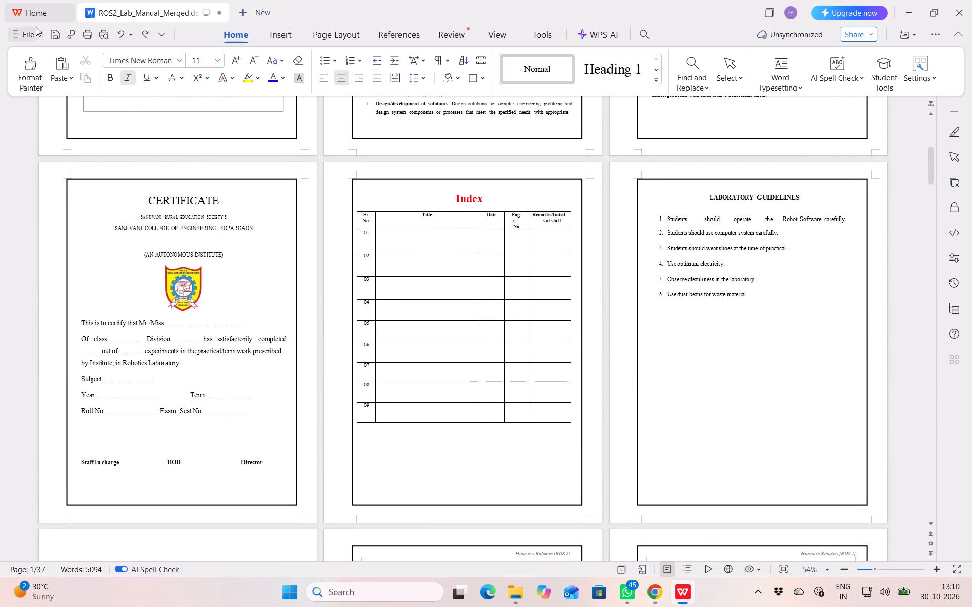
Print all pages with Microsoft Print to PDF to the Desktop as manual, replacing the existing file, and minimize the WPS window.
left_click(24, 35)
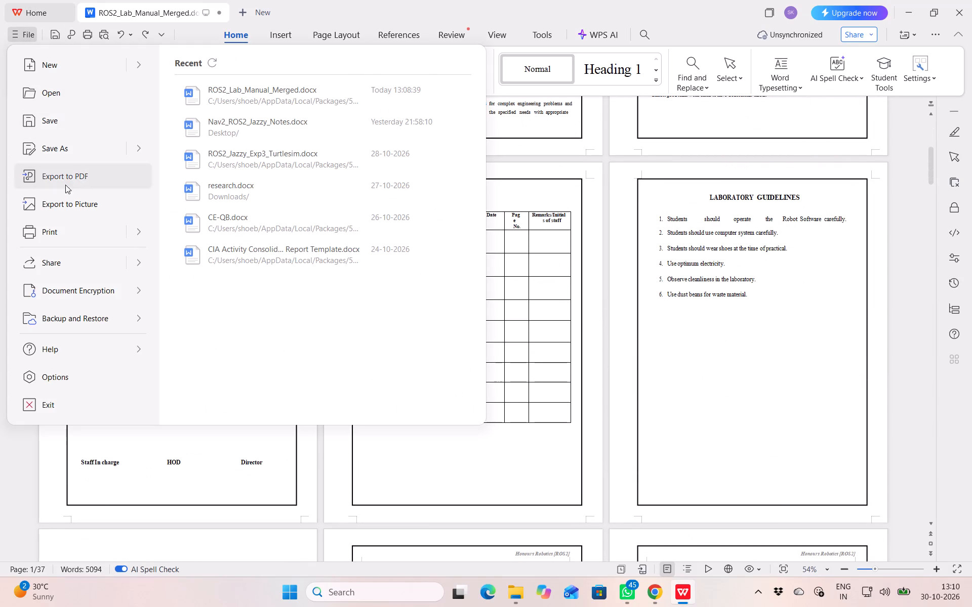
left_click(42, 228)
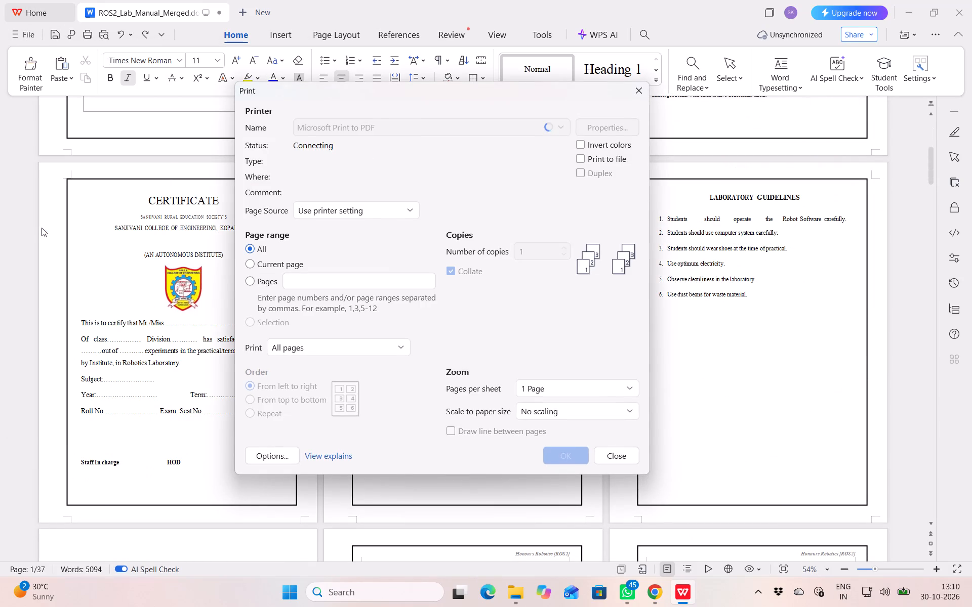
left_click(564, 455)
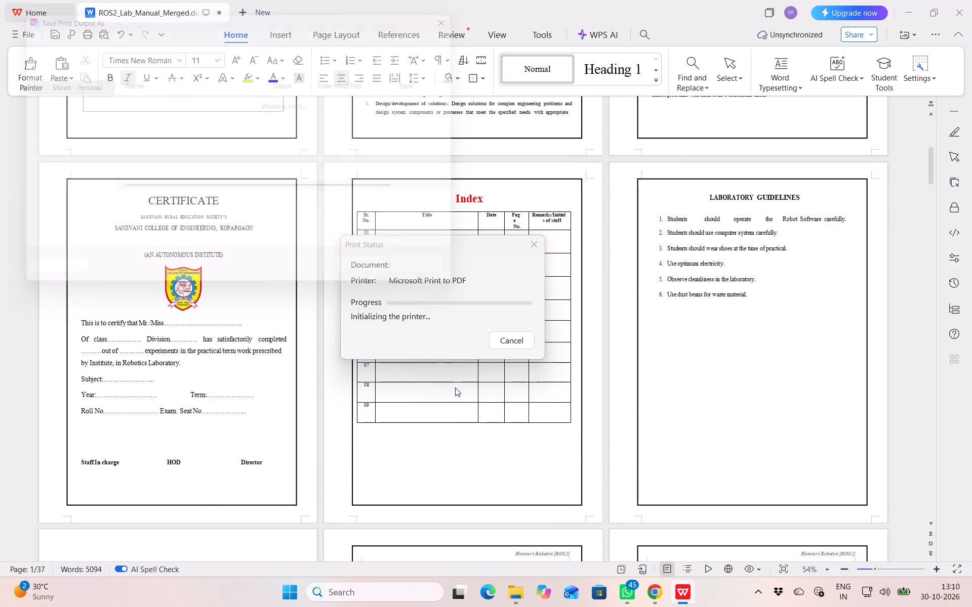
type("manual")
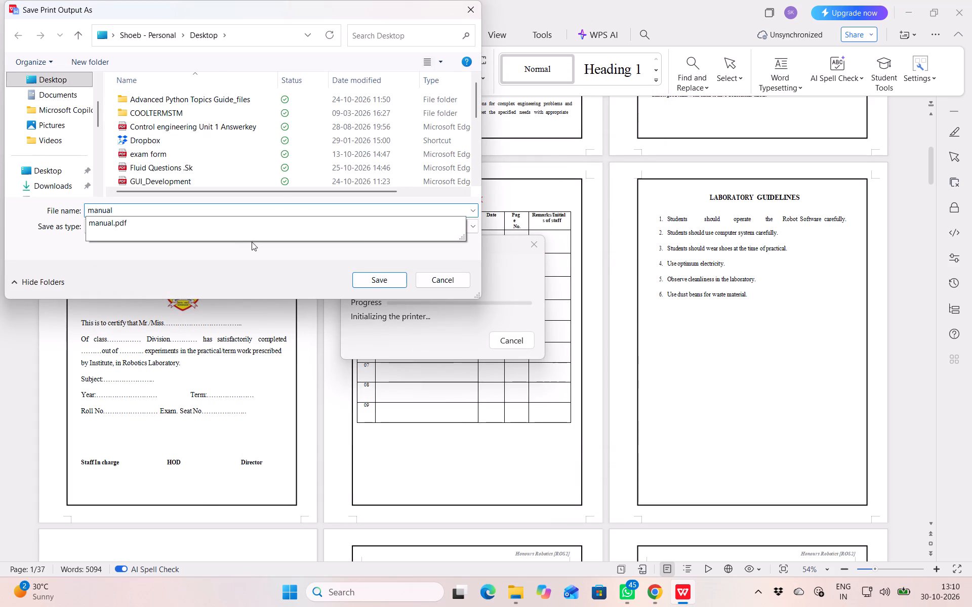
left_click(371, 276)
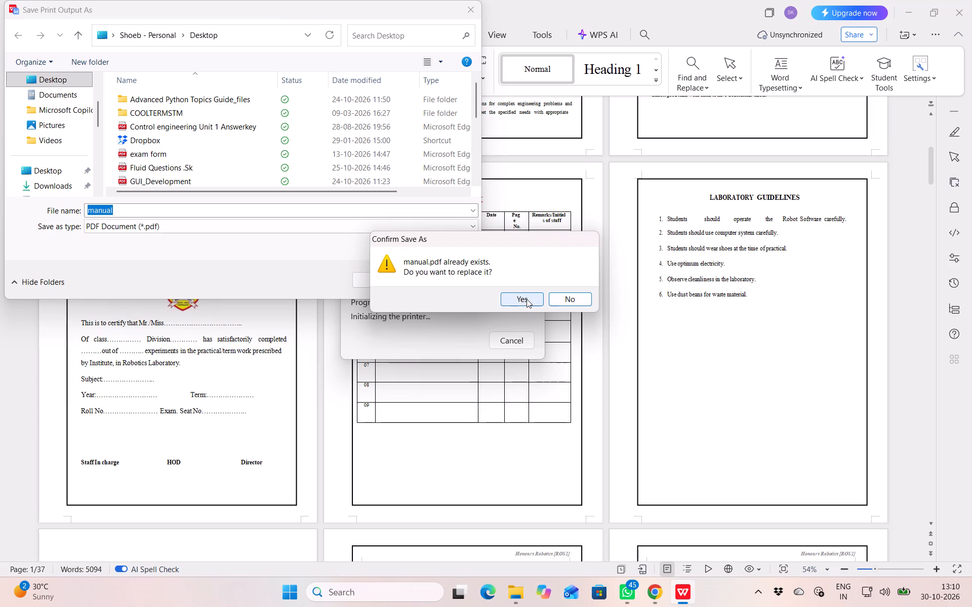
left_click(526, 299)
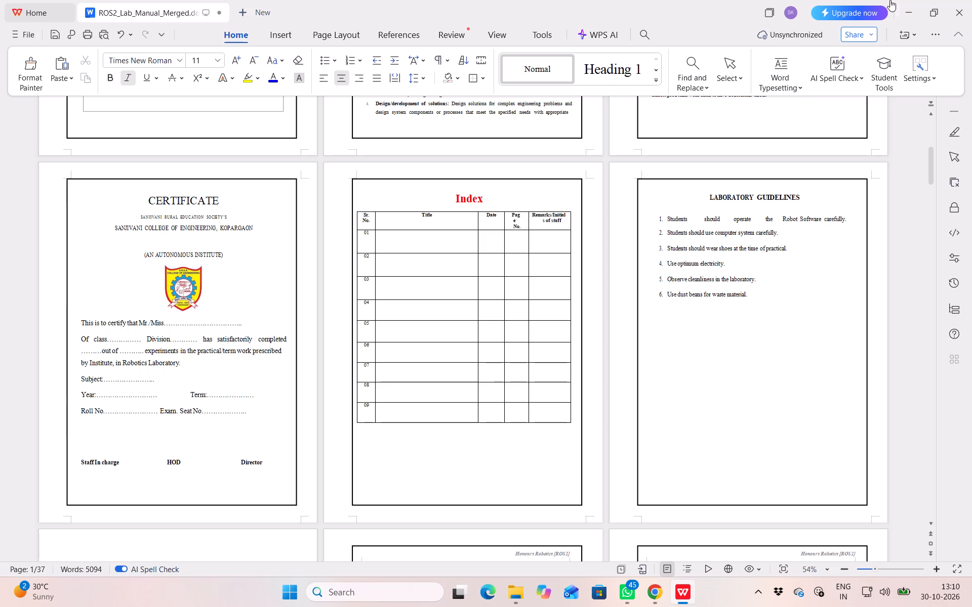
left_click(907, 4)
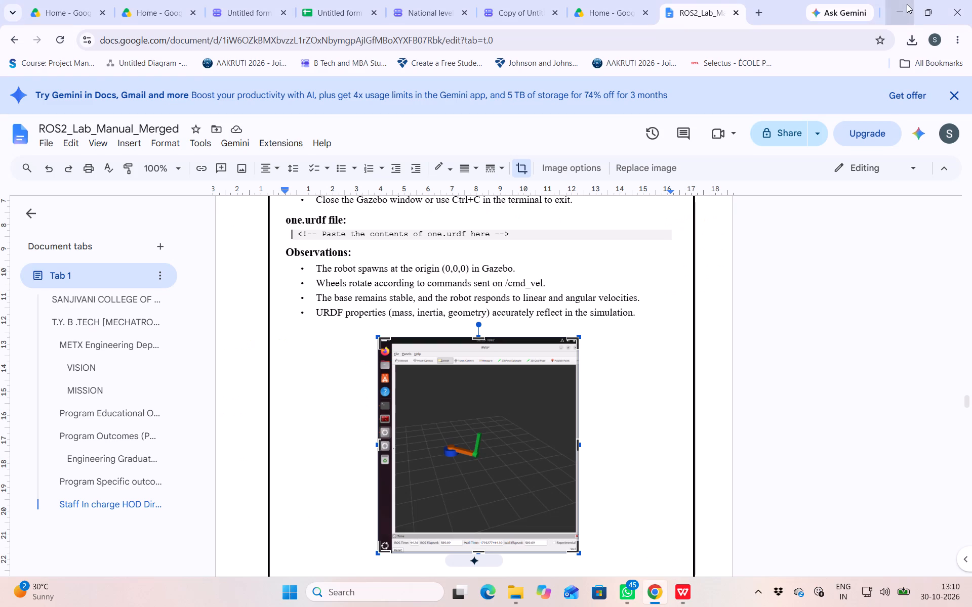
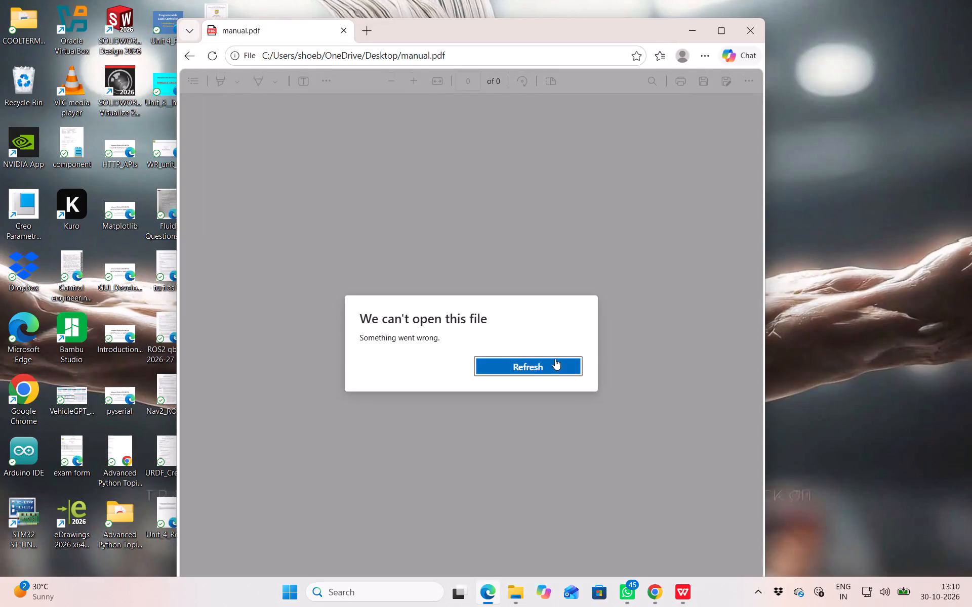
Retry loading manual.pdf in Edge, close the viewer and return to the manual document in WPS.
left_click(554, 359)
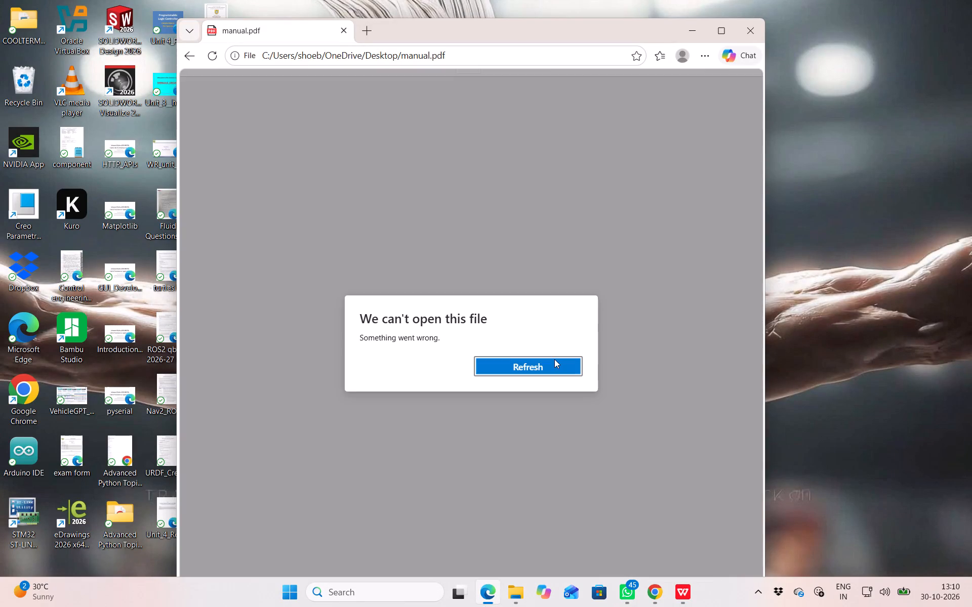
left_click(554, 359)
left_click(756, 35)
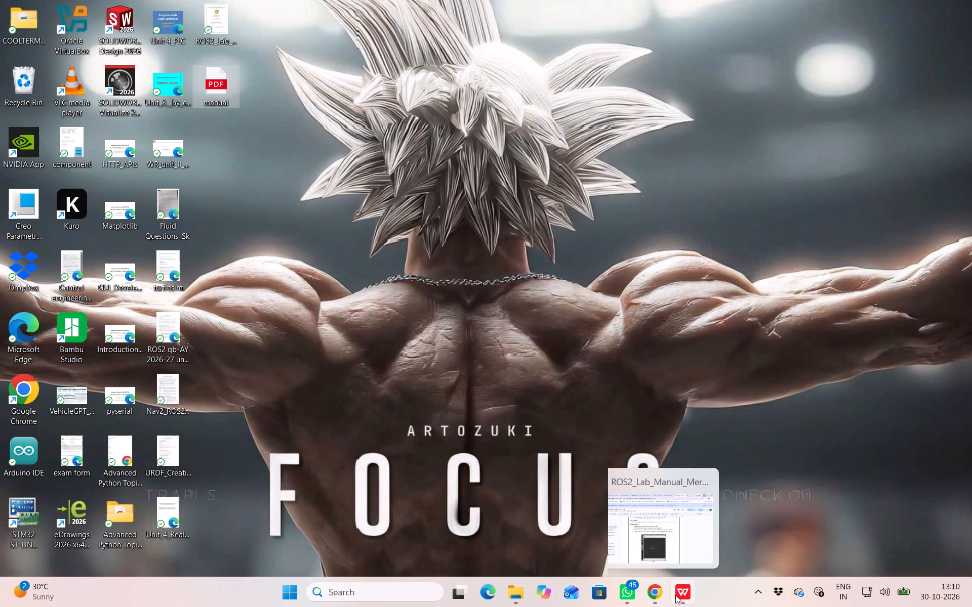
left_click(675, 595)
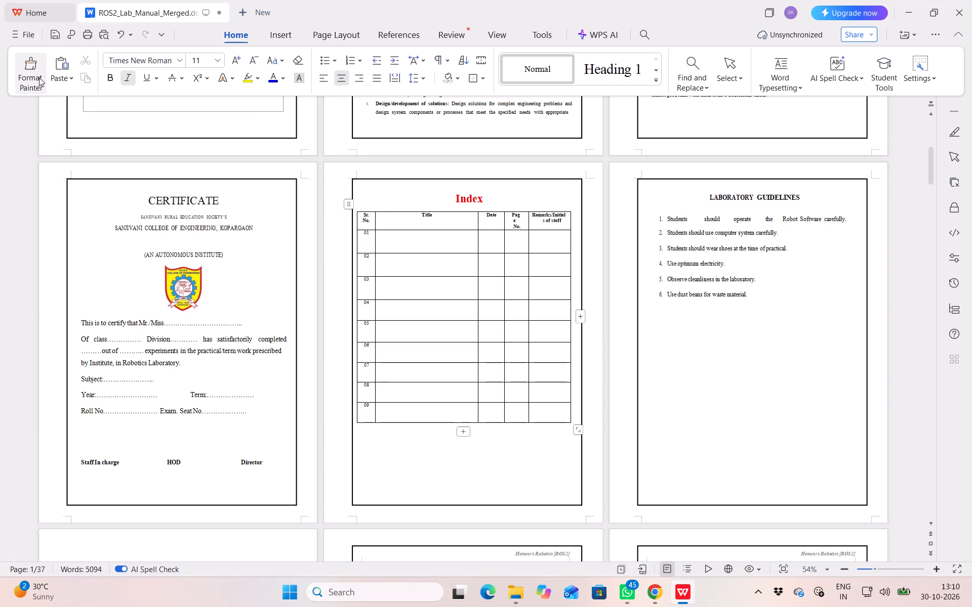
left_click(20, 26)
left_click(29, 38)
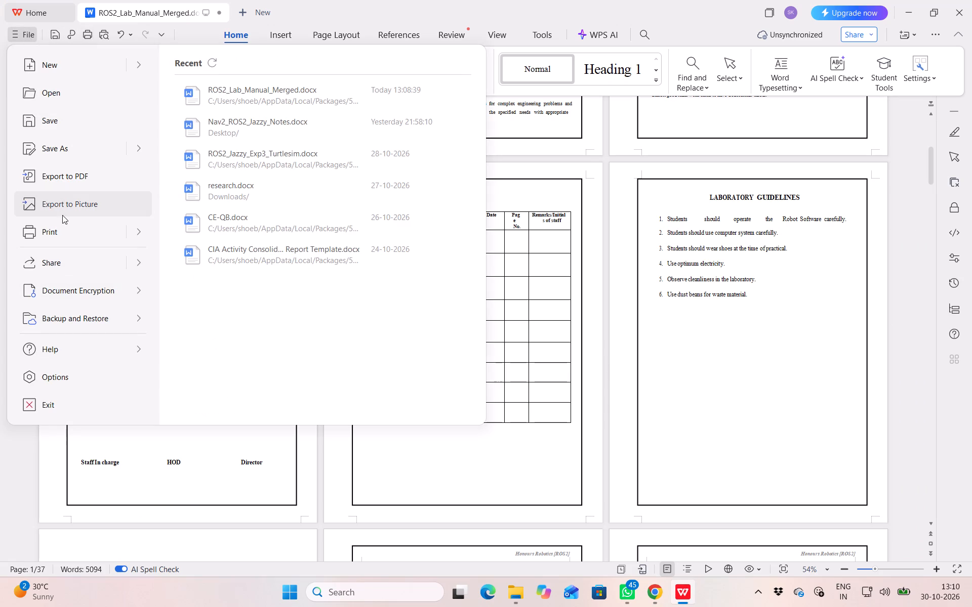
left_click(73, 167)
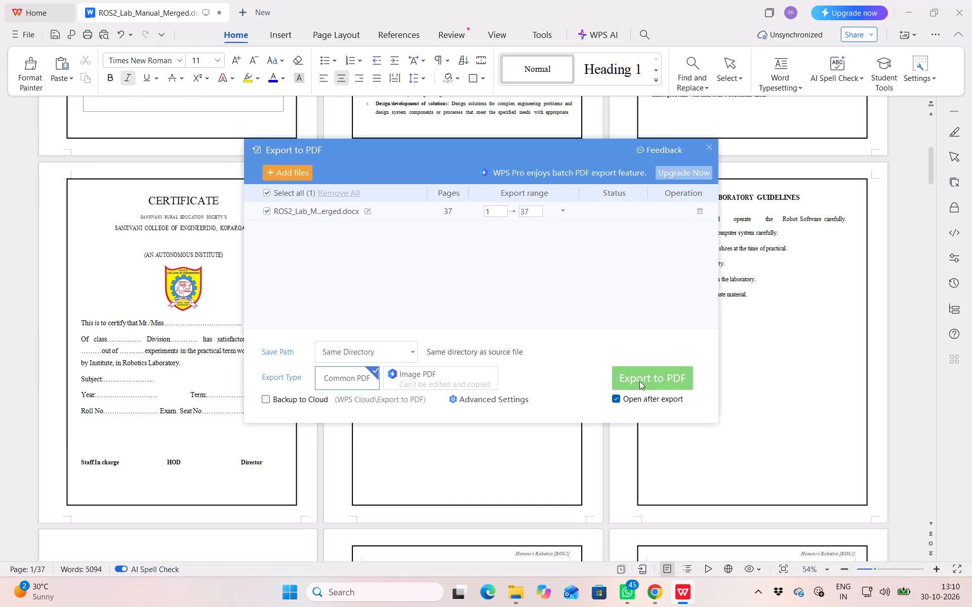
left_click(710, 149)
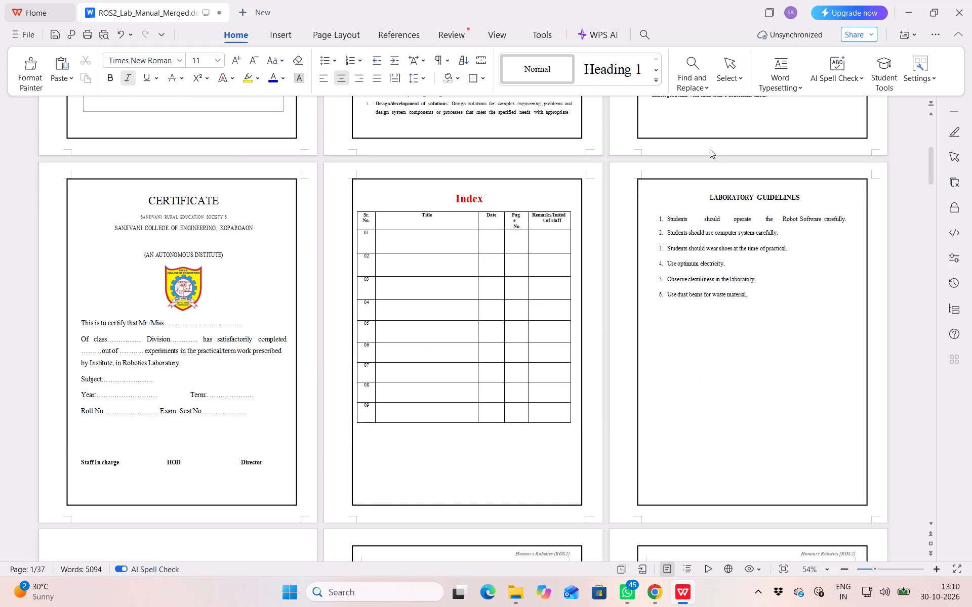
Print all pages of the manual with Microsoft Print to PDF to the Desktop under the name rviz.
left_click(17, 30)
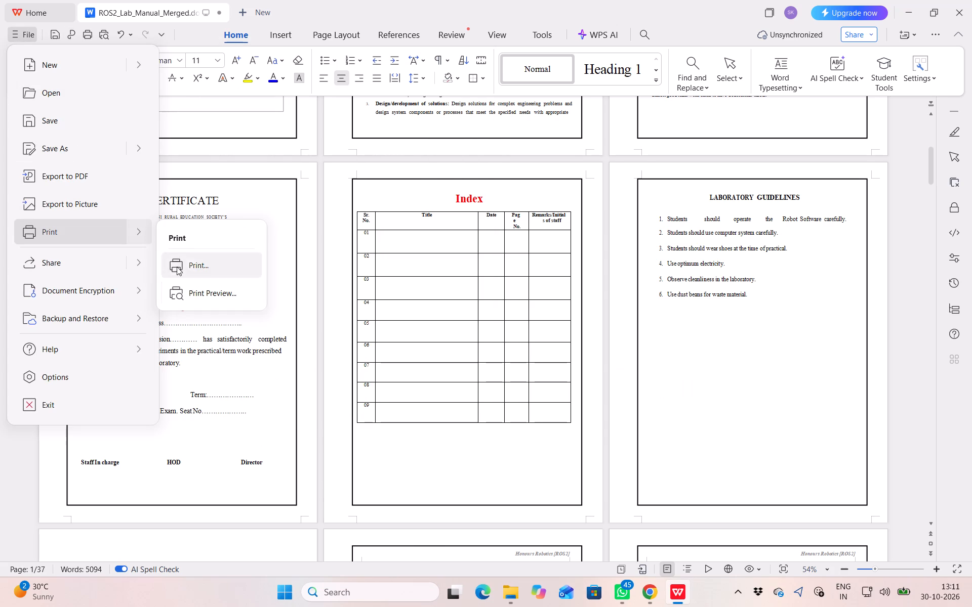
left_click(209, 270)
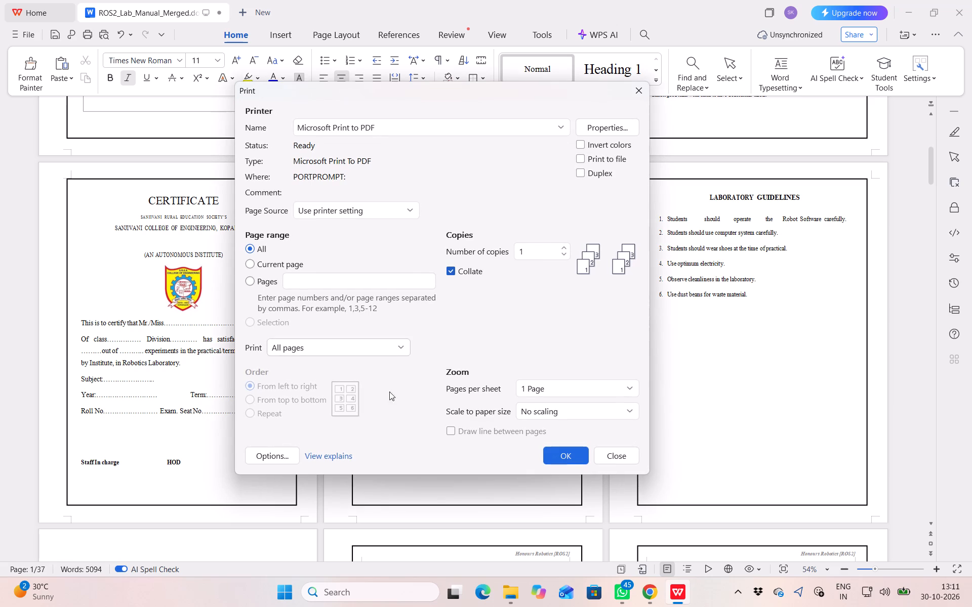
left_click(558, 459)
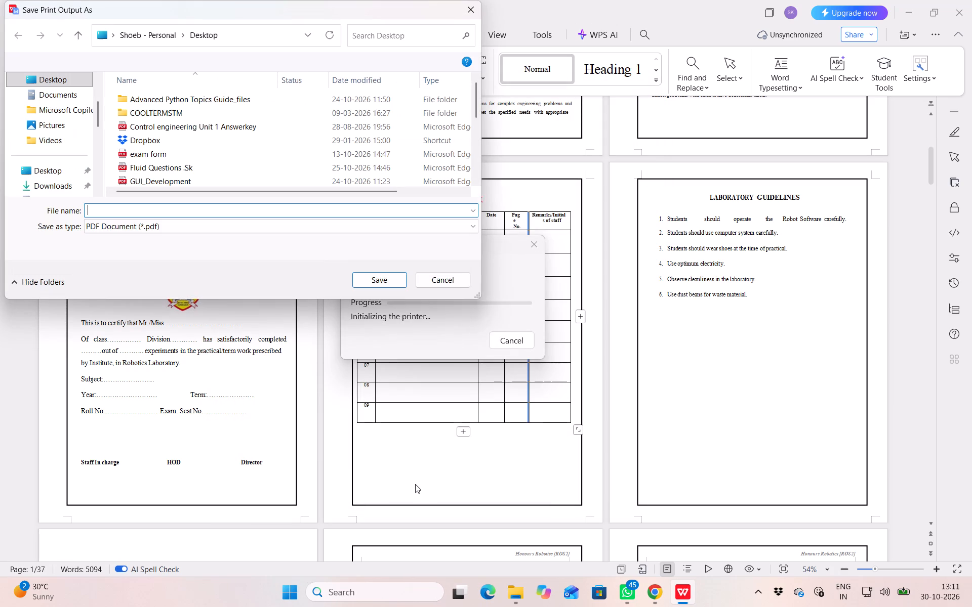
type("rviz")
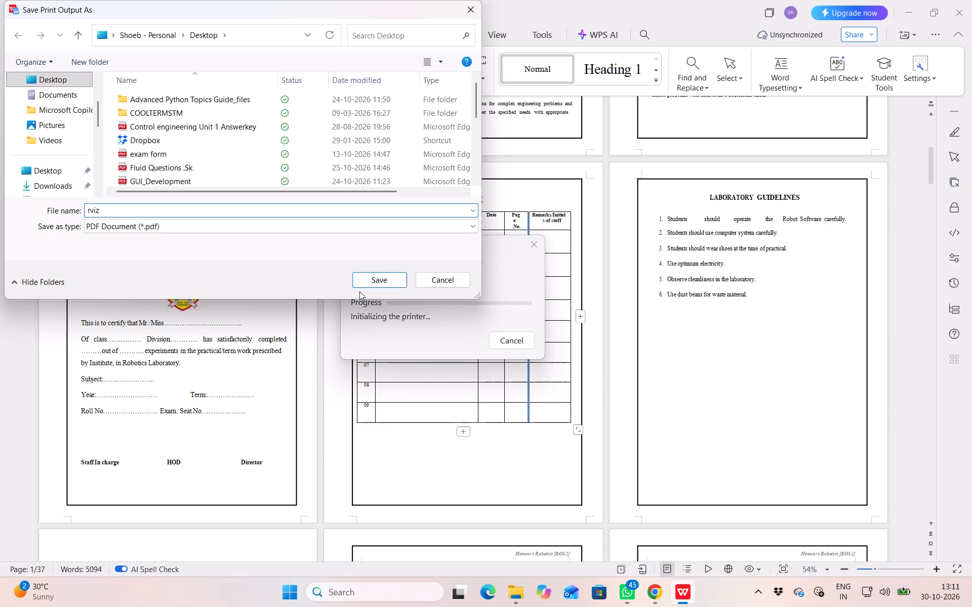
left_click(382, 275)
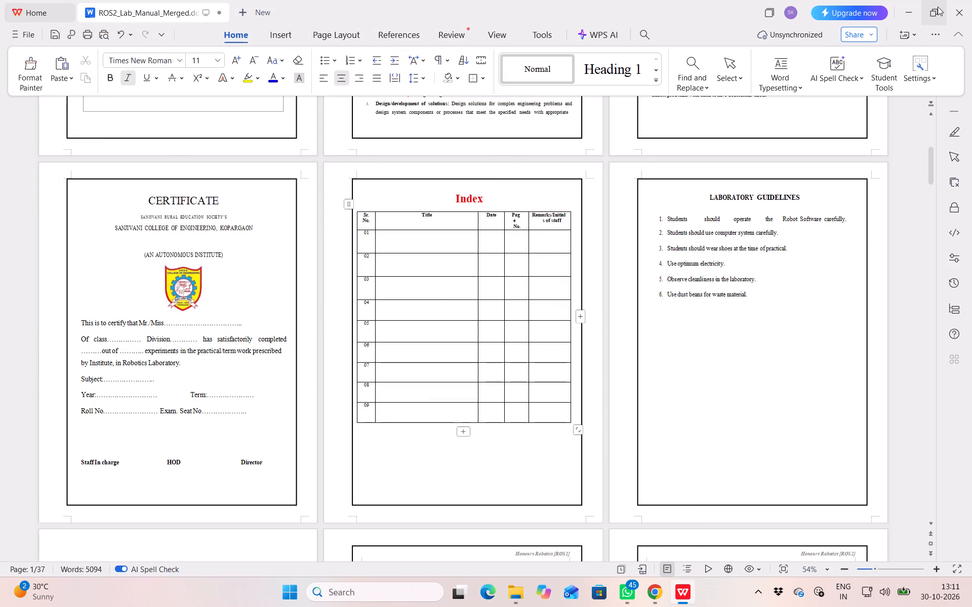
Save the changes to the merged lab manual document.
key("ctrl+s")
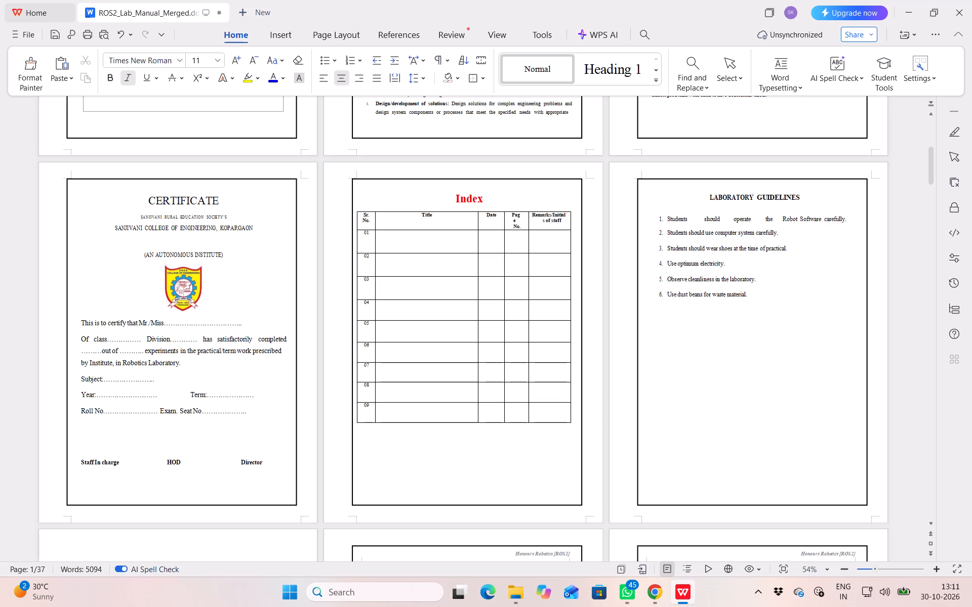
left_click(25, 37)
left_click(78, 112)
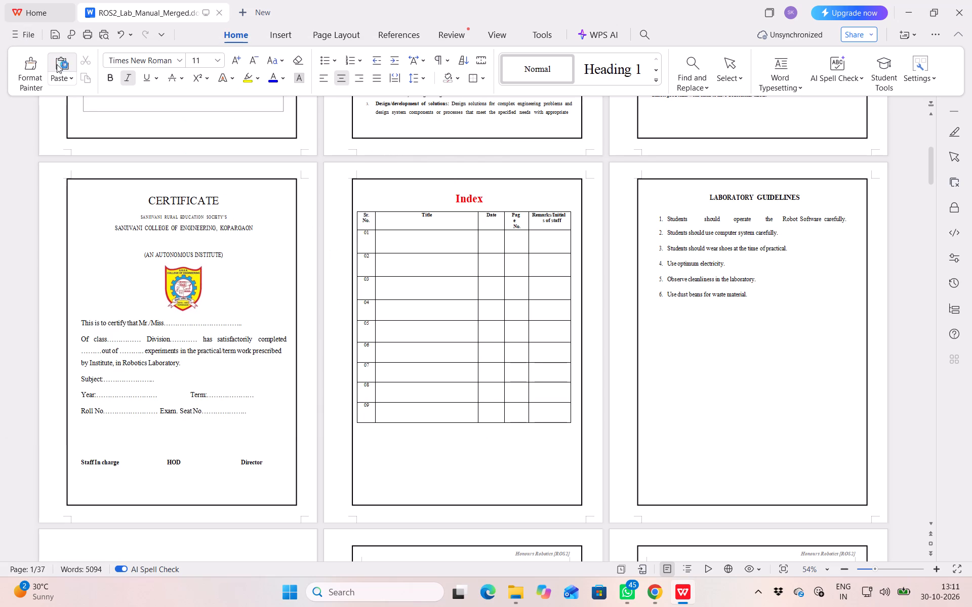
Save a copy of the document to the Desktop as ROS2_Lab_Manual_SK_Merged.docx.
left_click(9, 35)
left_click(64, 141)
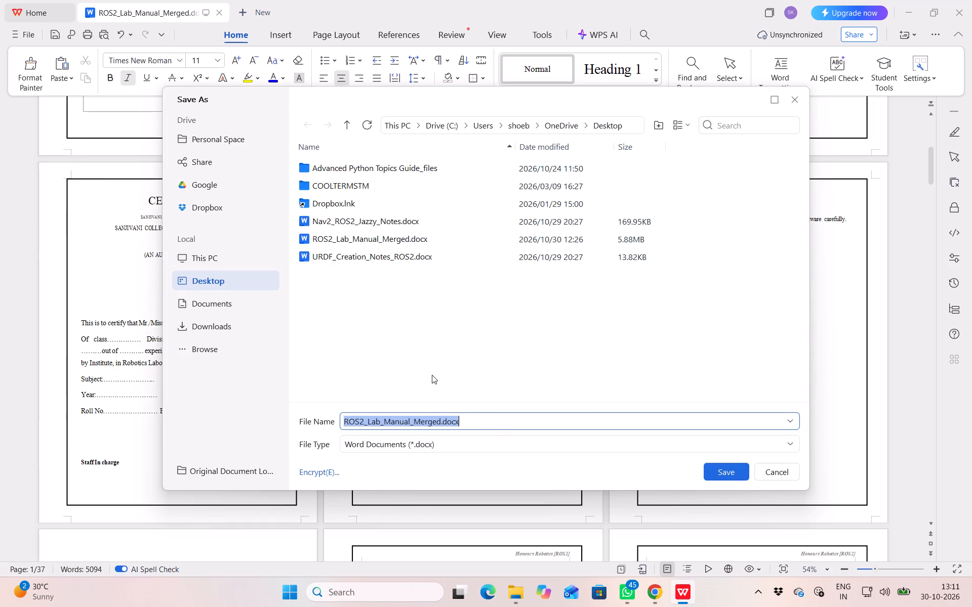
left_click(496, 421)
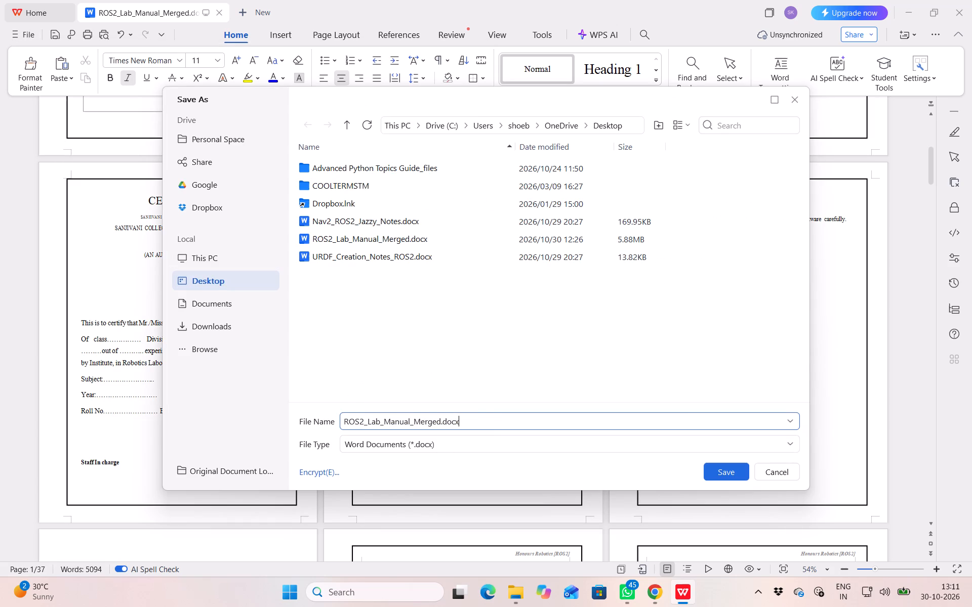
key("Left")
key("Left")
key("Left")
key("Left")
key("Left")
key("Left")
key("Left")
key("Left")
key("Left")
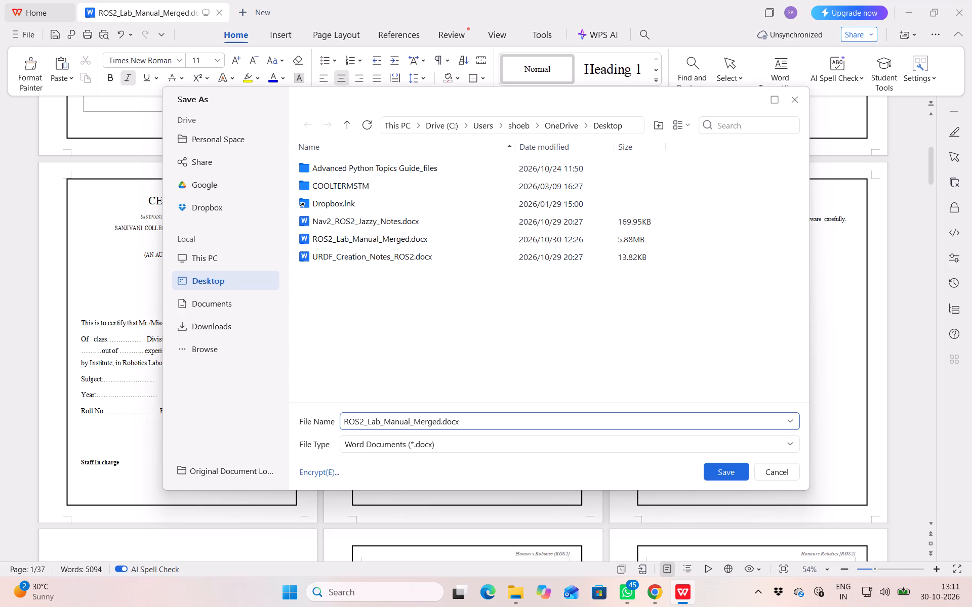
key("Left")
key("Left")
type("SK")
key("shift+underscore")
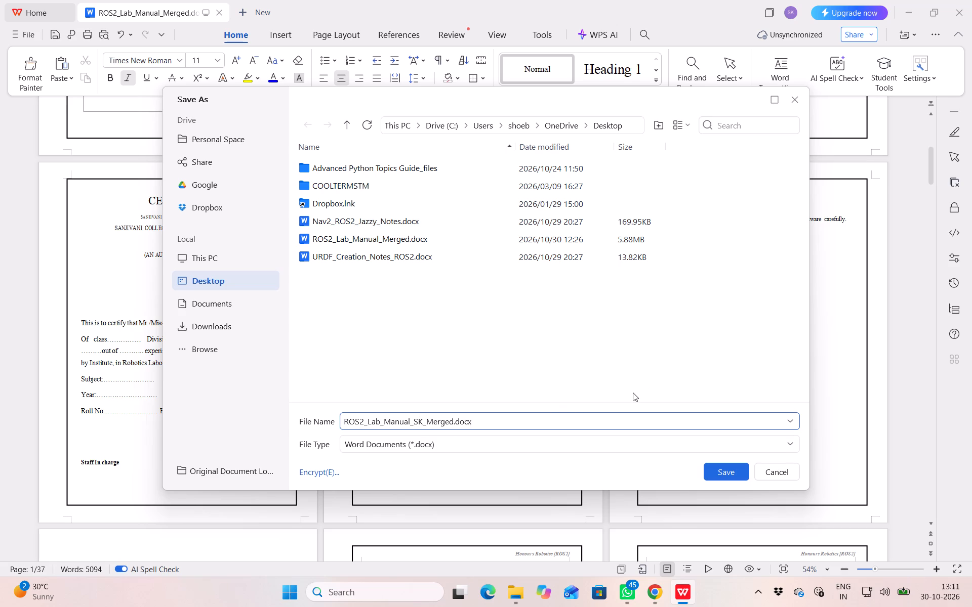
left_click(724, 467)
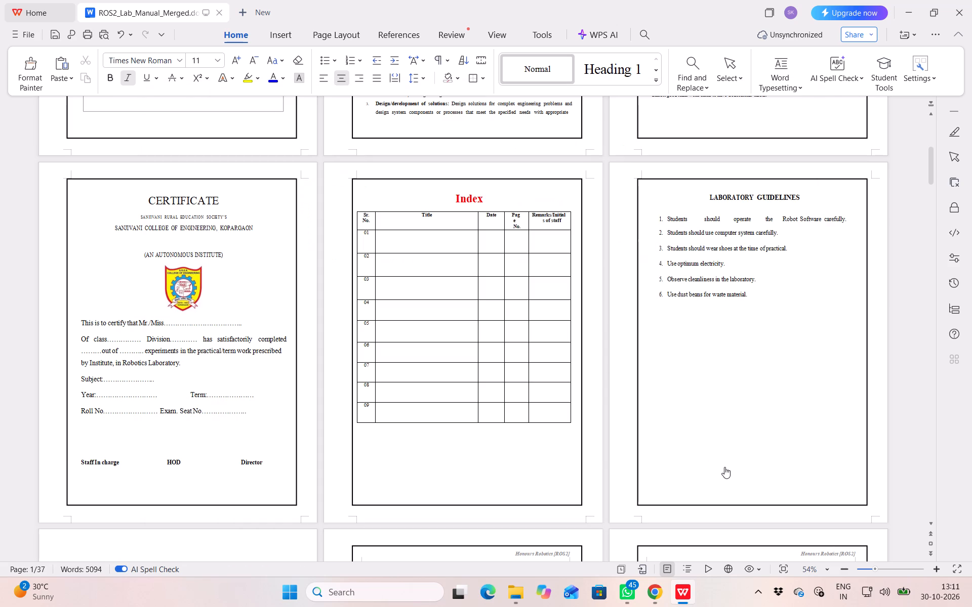
Minimize WPS, open the rviz PDF from the desktop, retry loading it and close the viewer.
left_click(907, 12)
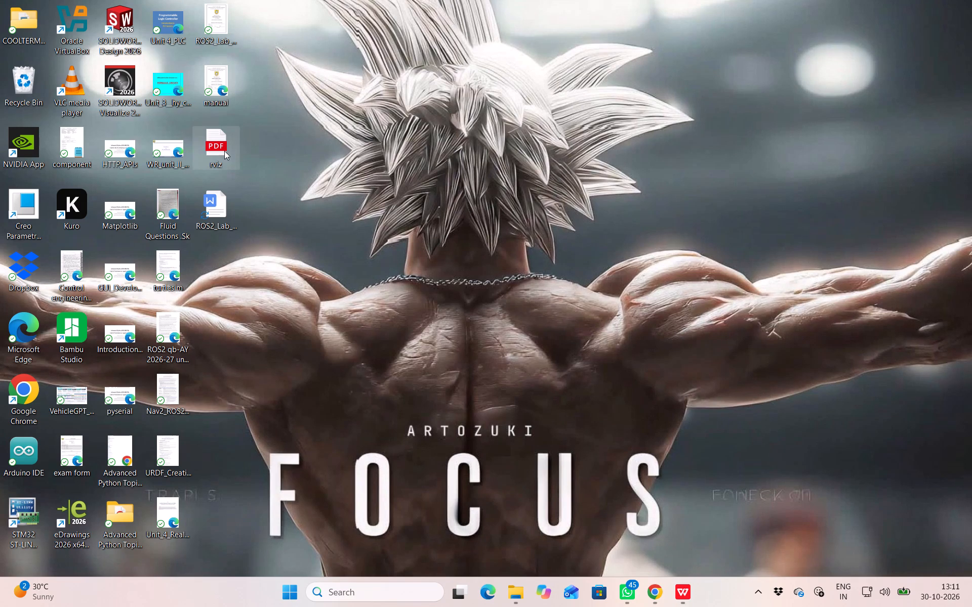
double_click(224, 151)
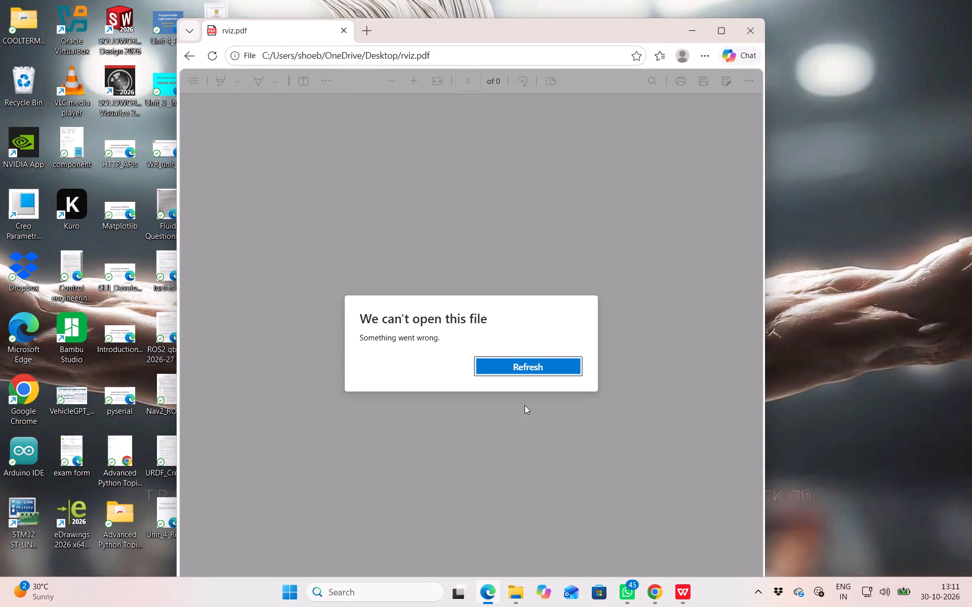
left_click(539, 370)
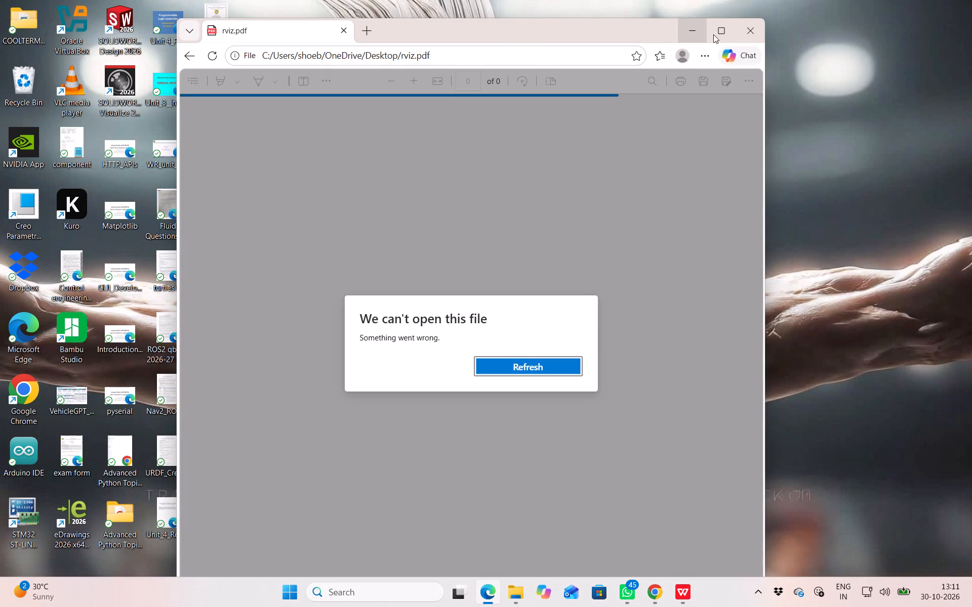
left_click(741, 30)
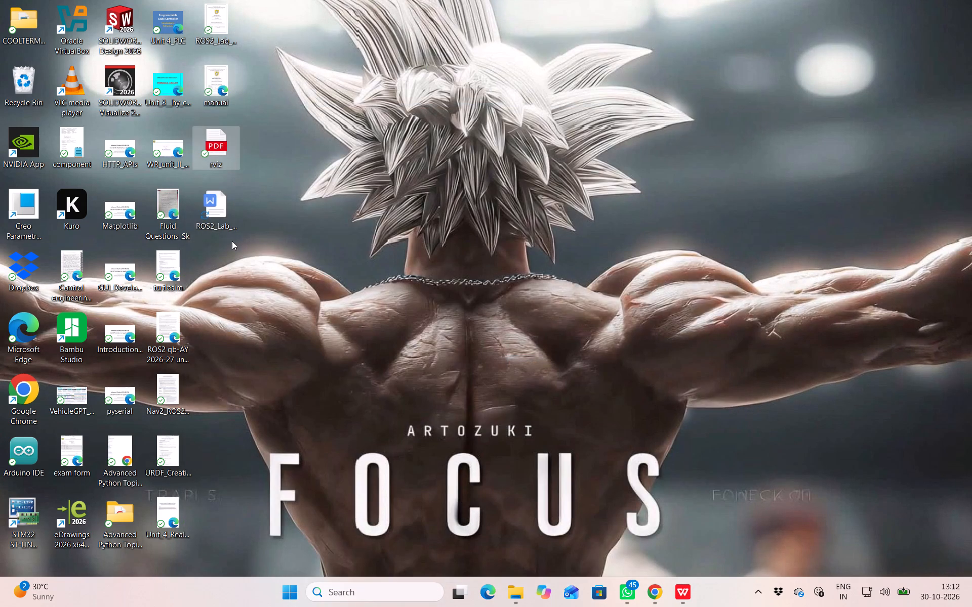
Reopen the ROS2_Lab_Manual_SK_Merged document from the desktop and export pages 1 to 37 as a Common PDF in the same directory.
double_click(223, 224)
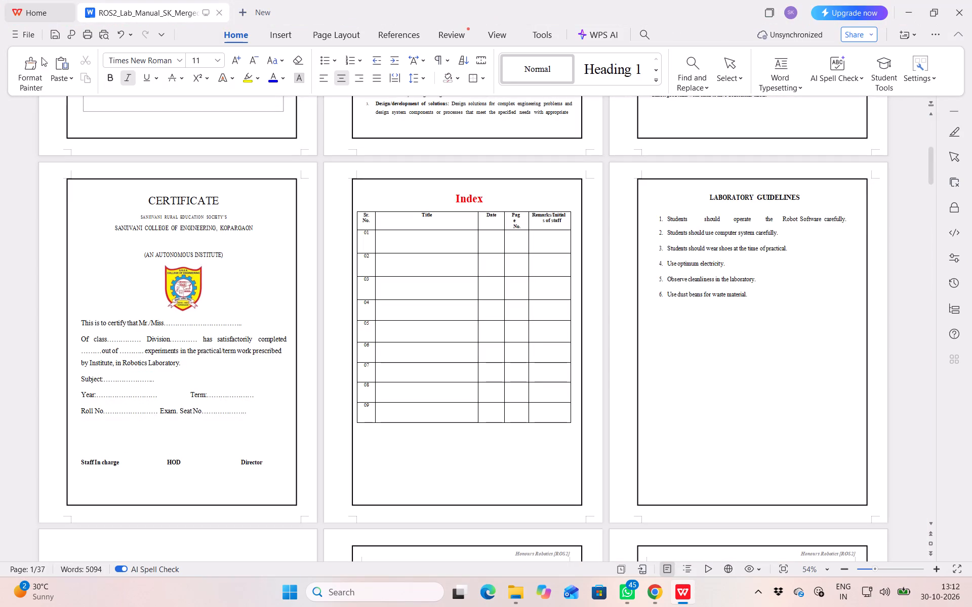
left_click(29, 34)
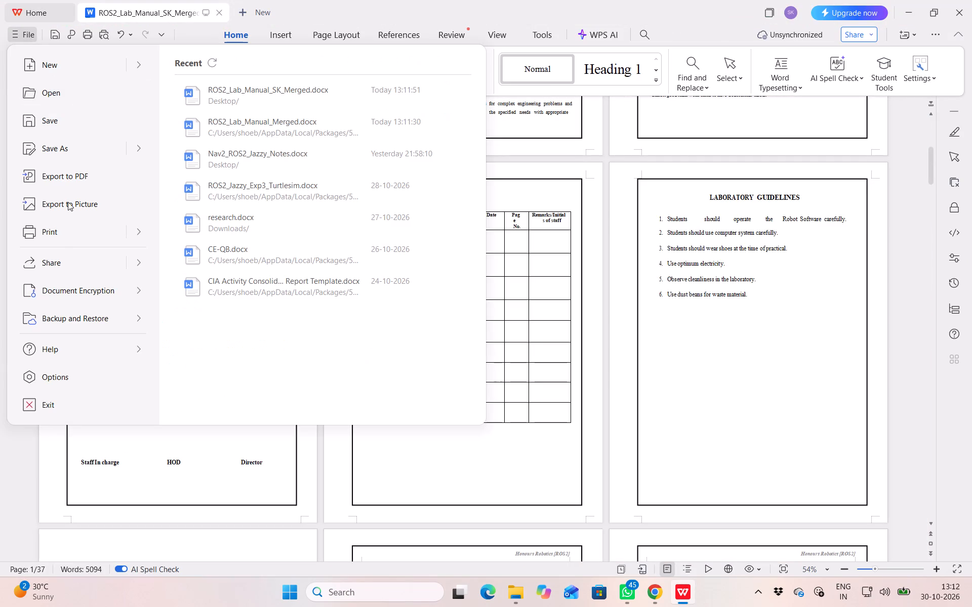
left_click(81, 171)
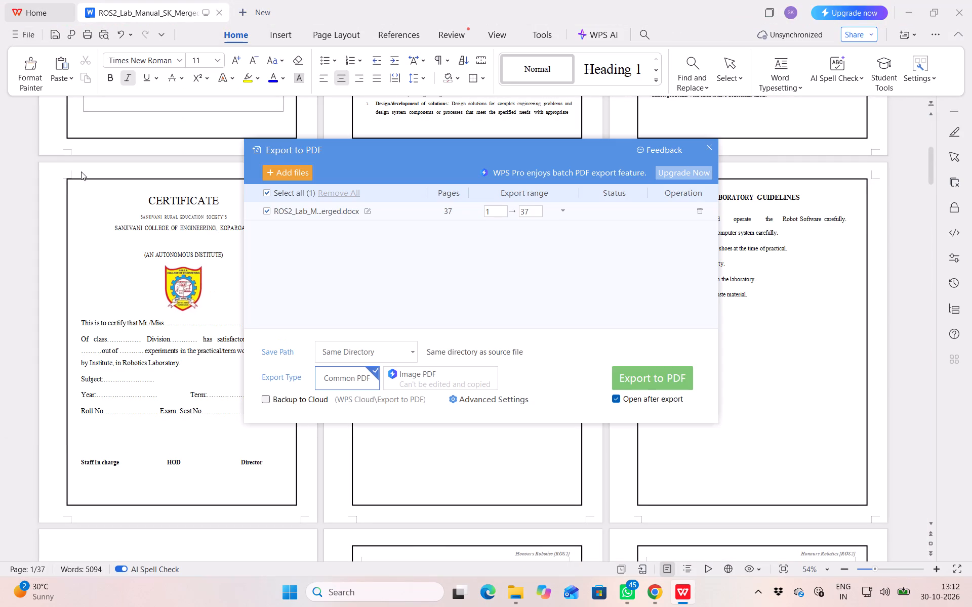
left_click(624, 374)
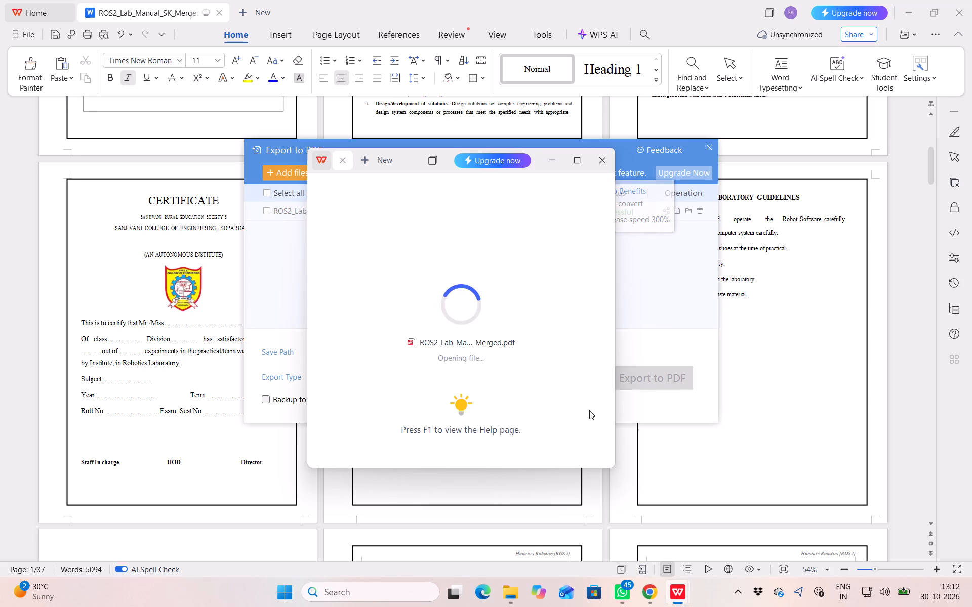
Maximize the exported lab manual PDF and examine its pages from the cover through the nav2 parameters appendix, including the output figures.
left_click(586, 159)
scroll(487, 426, "down", 2)
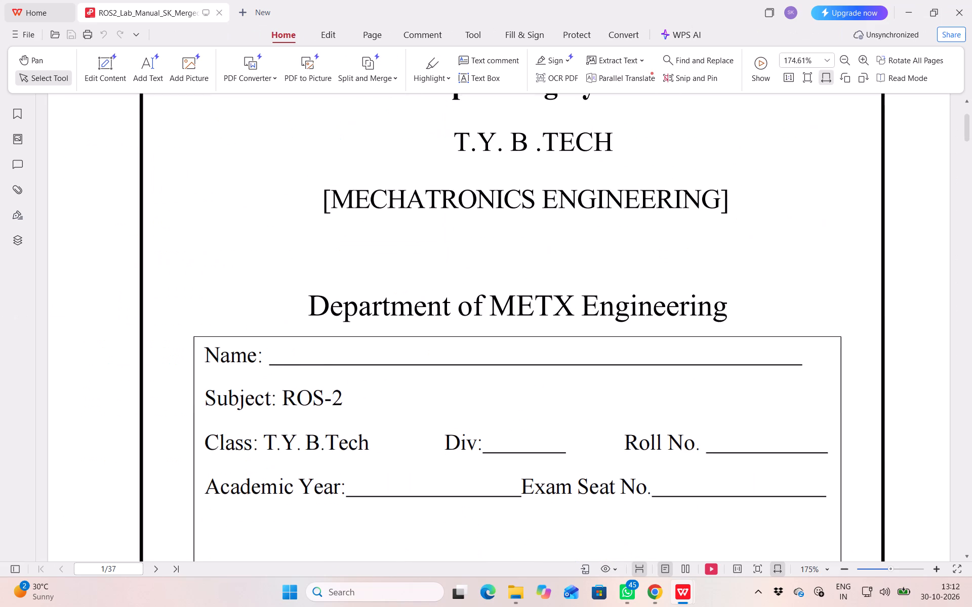
scroll(487, 426, "down", 6, "ctrl")
scroll(487, 426, "down", 2)
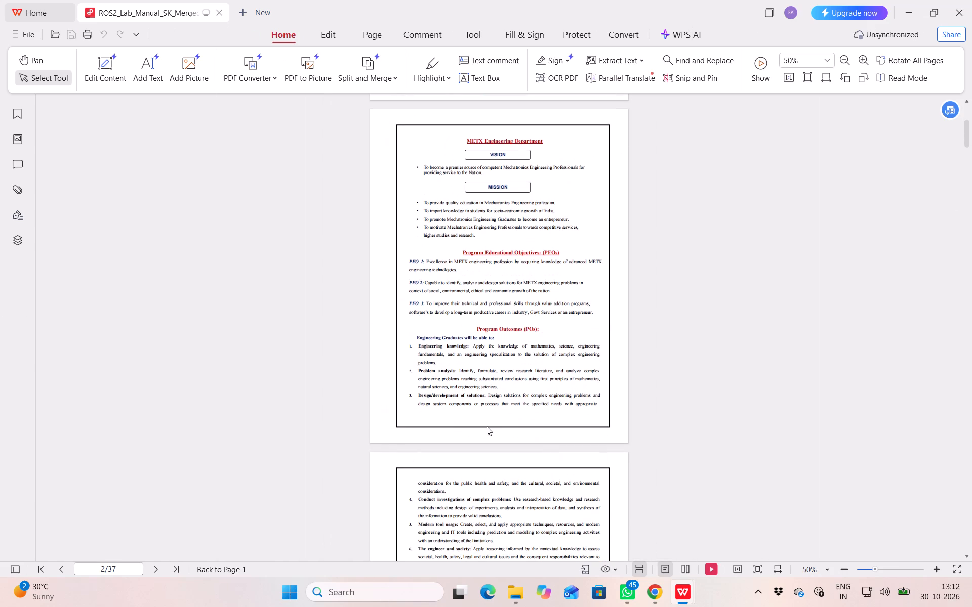
scroll(487, 426, "down", 5)
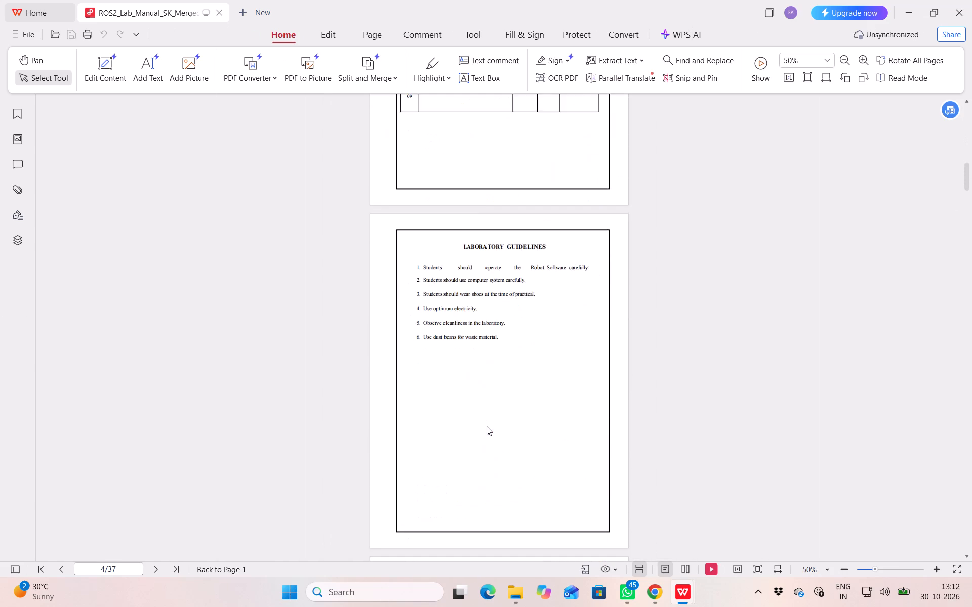
scroll(487, 426, "down", 2)
scroll(487, 426, "up", 1, "ctrl")
scroll(487, 426, "down", 1, "ctrl")
scroll(487, 426, "up", 2)
scroll(487, 426, "down", 1)
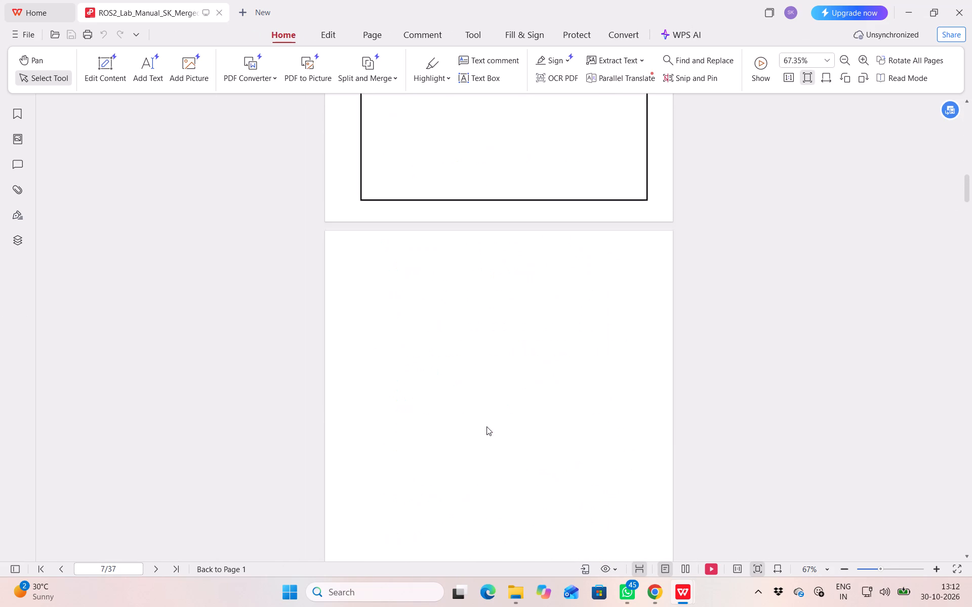
scroll(487, 426, "down", 4)
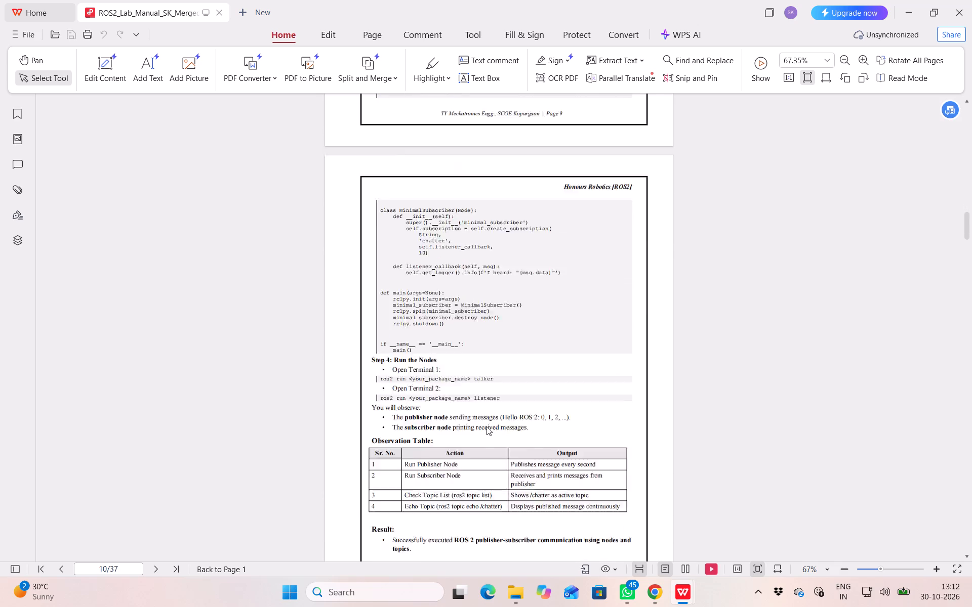
scroll(487, 426, "down", 1)
scroll(487, 426, "up", 4)
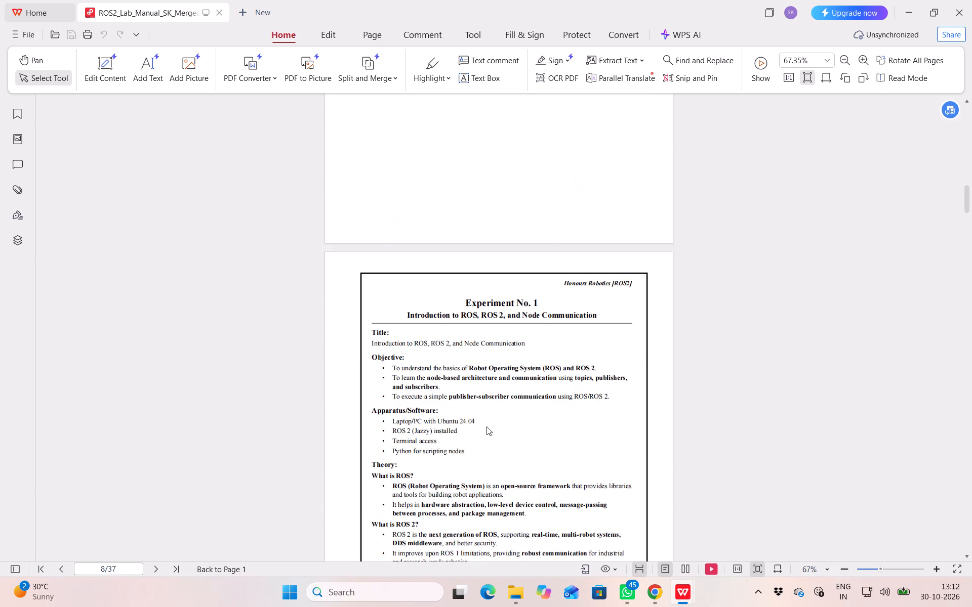
scroll(487, 426, "down", 4)
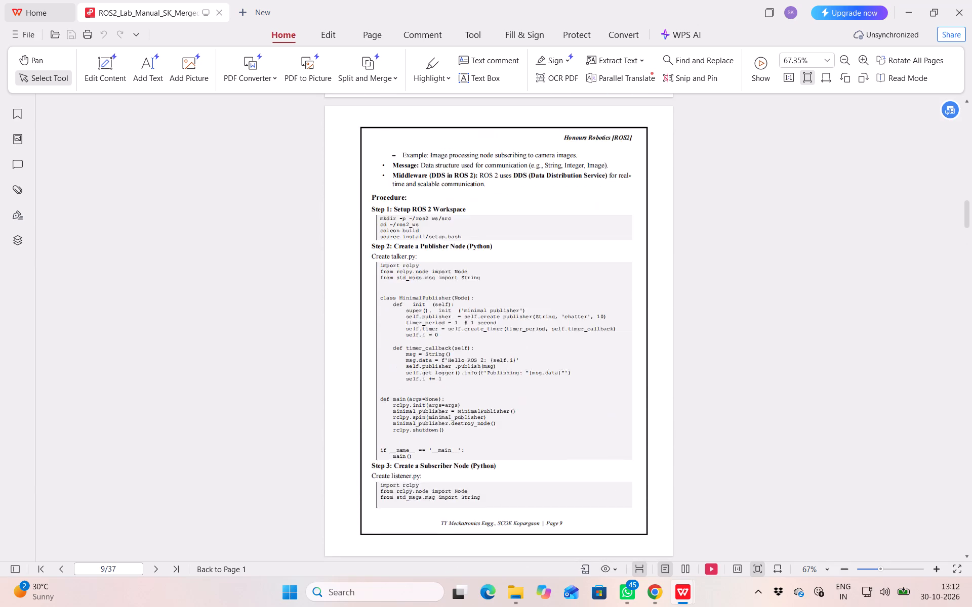
scroll(487, 426, "down", 6)
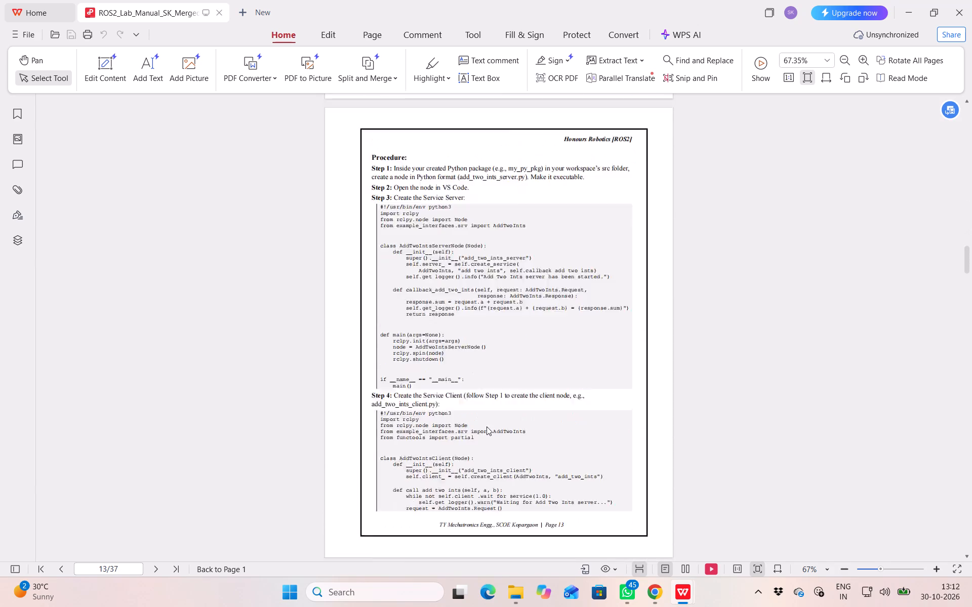
scroll(487, 426, "down", 5)
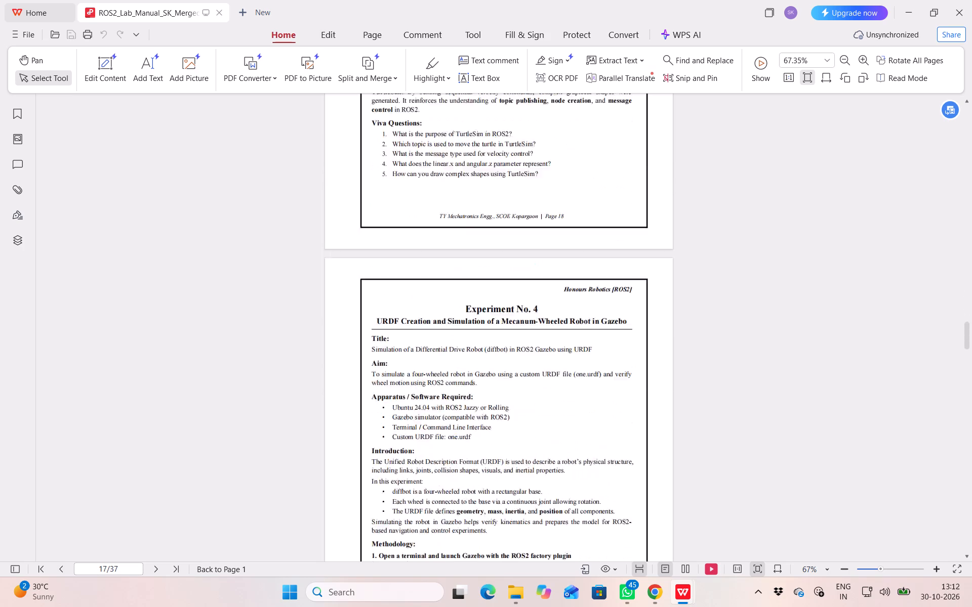
scroll(487, 426, "down", 11)
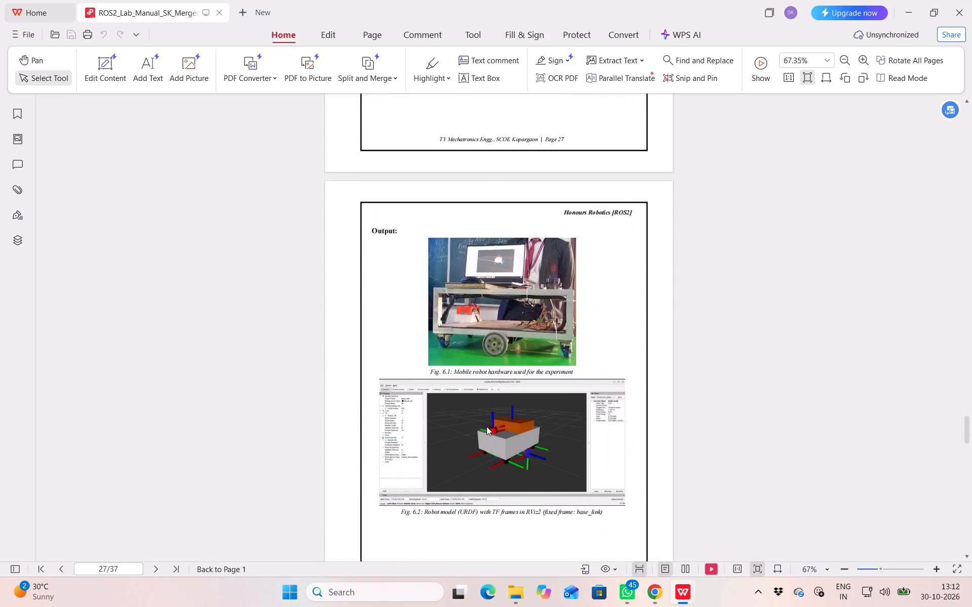
scroll(487, 426, "down", 12)
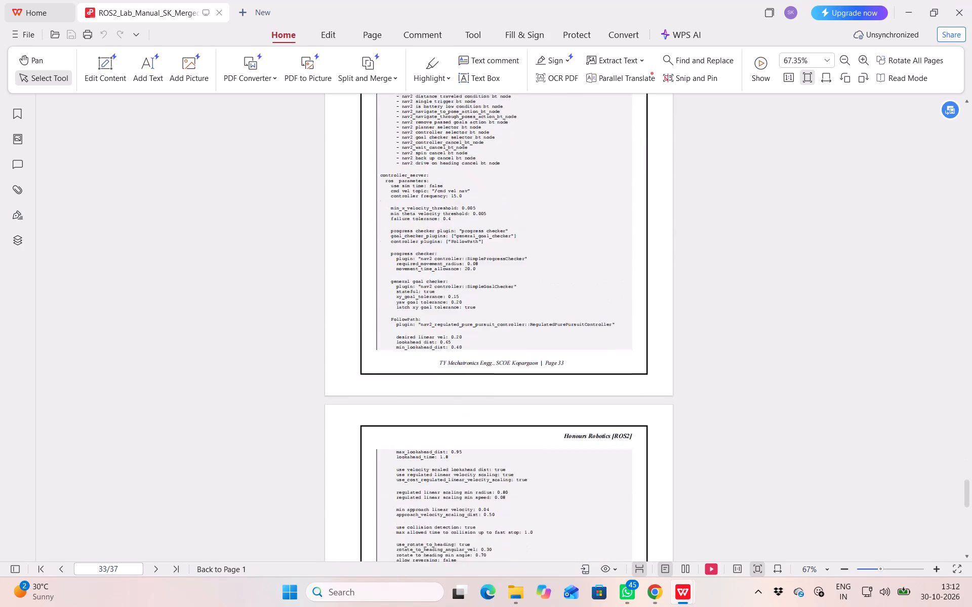
scroll(487, 426, "down", 7)
scroll(487, 426, "up", 20)
scroll(487, 426, "up", 7)
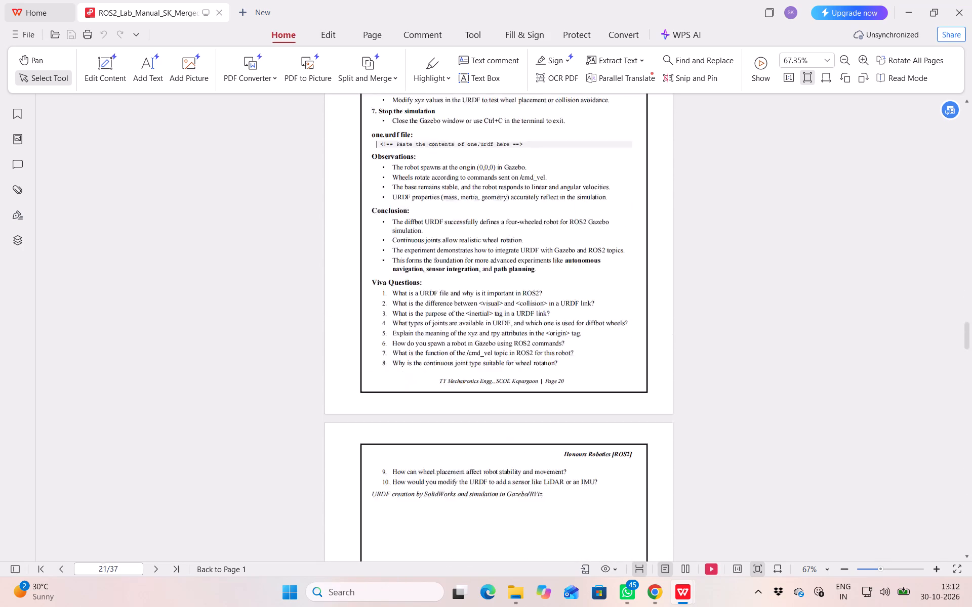
scroll(487, 426, "up", 20)
scroll(487, 426, "up", 16)
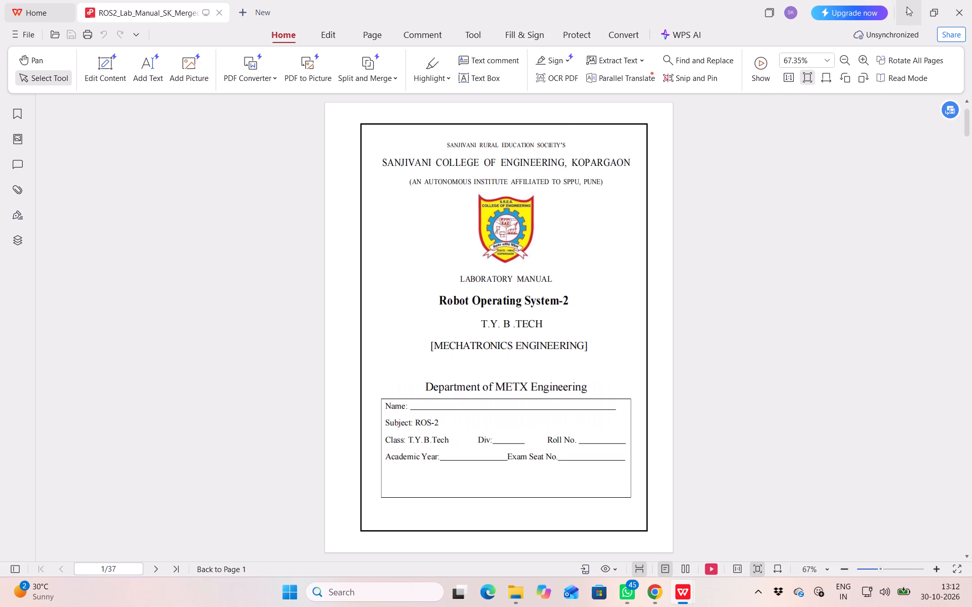
Minimize the PDF viewer, close the Export to PDF dialog and minimize the manual document to reach the desktop.
left_click(907, 7)
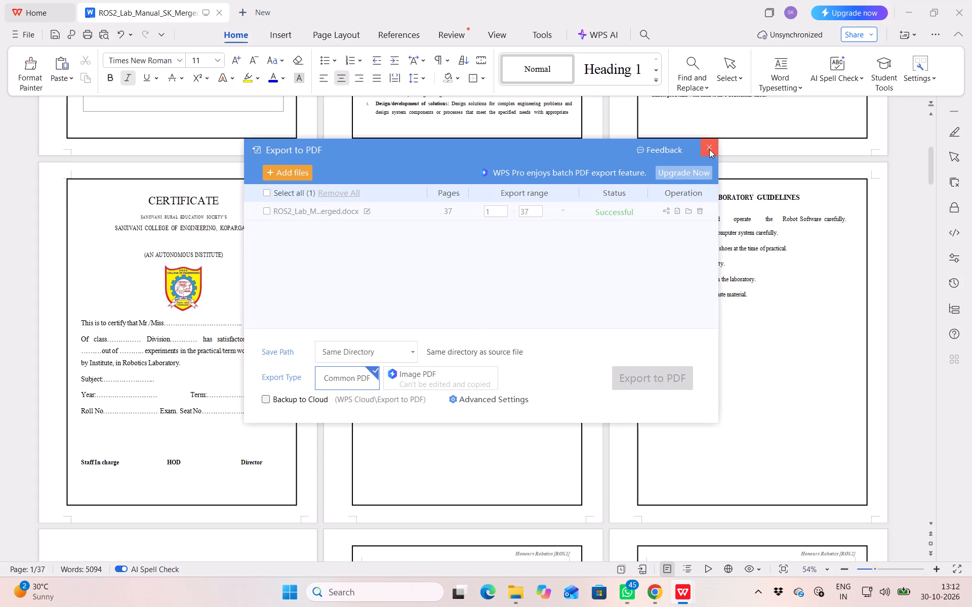
left_click(708, 147)
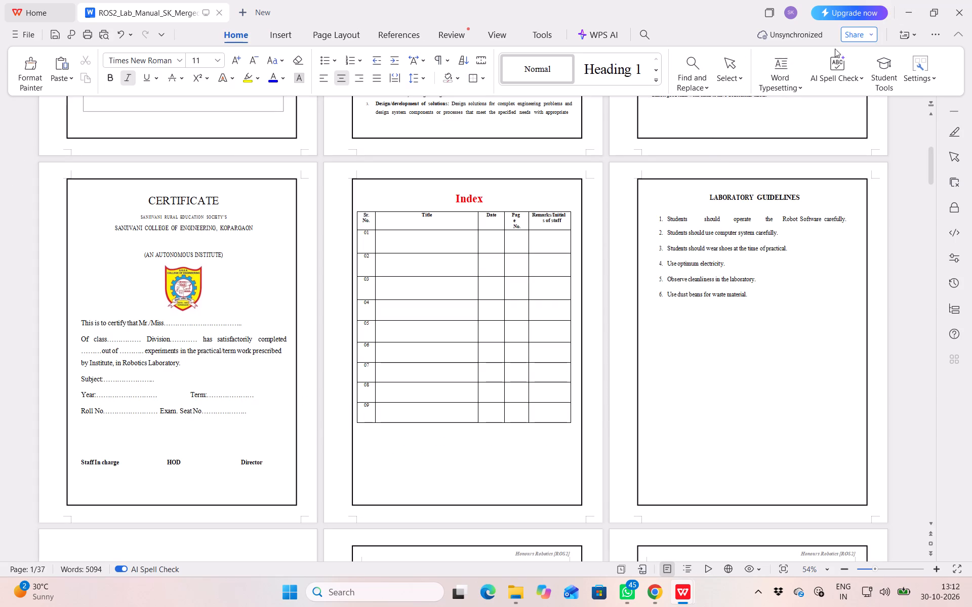
left_click(918, 1)
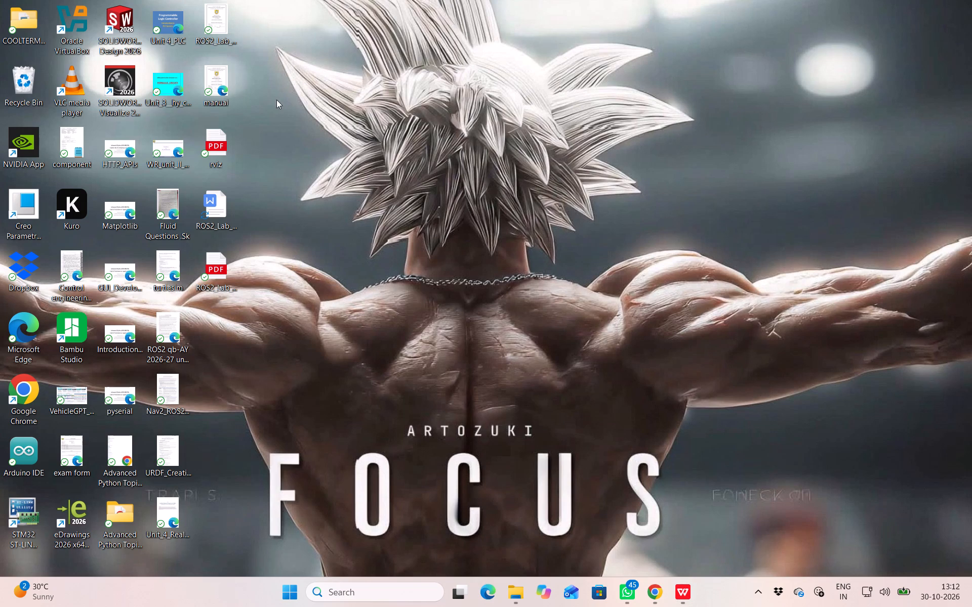
Open the rviz PDF from the desktop in a maximized window and examine its experiment pages and output pictures through to the last page.
double_click(223, 155)
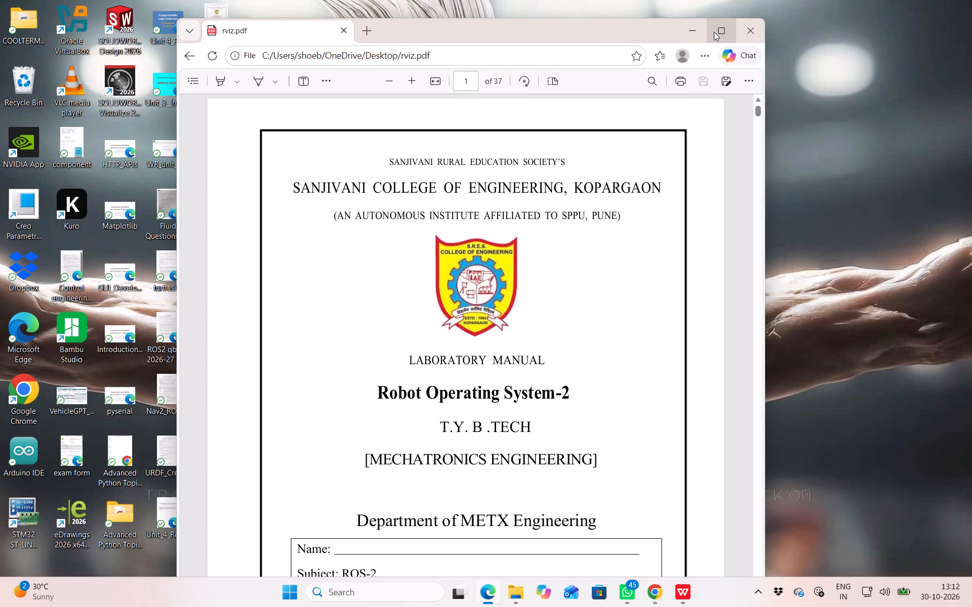
left_click(714, 31)
scroll(548, 293, "down", 5)
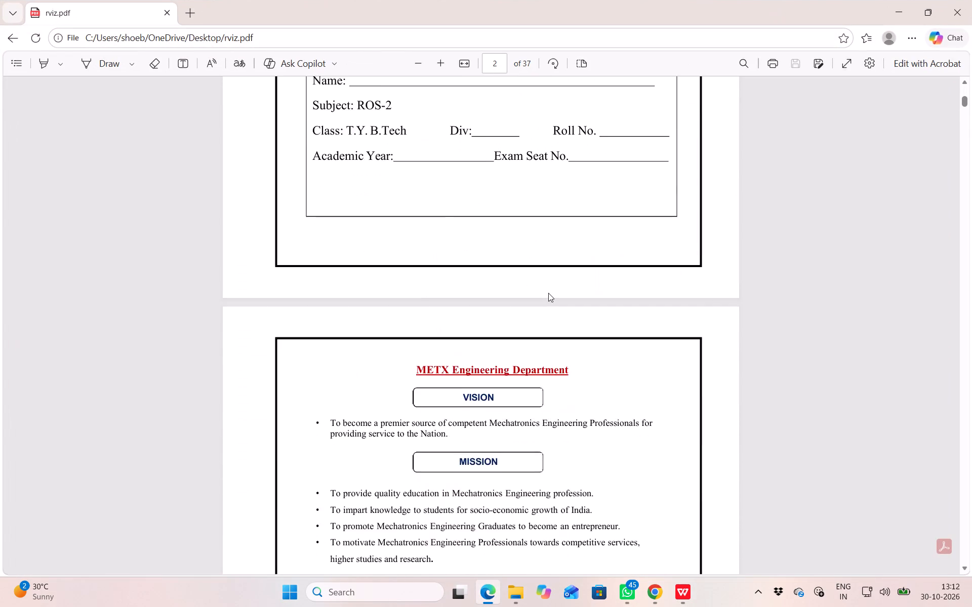
scroll(548, 293, "down", 8)
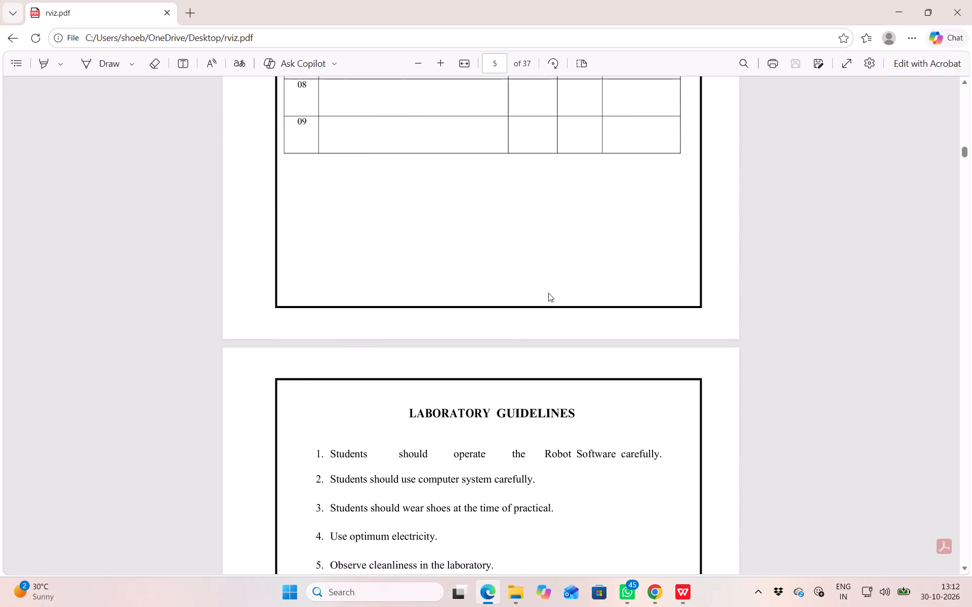
scroll(548, 293, "down", 1)
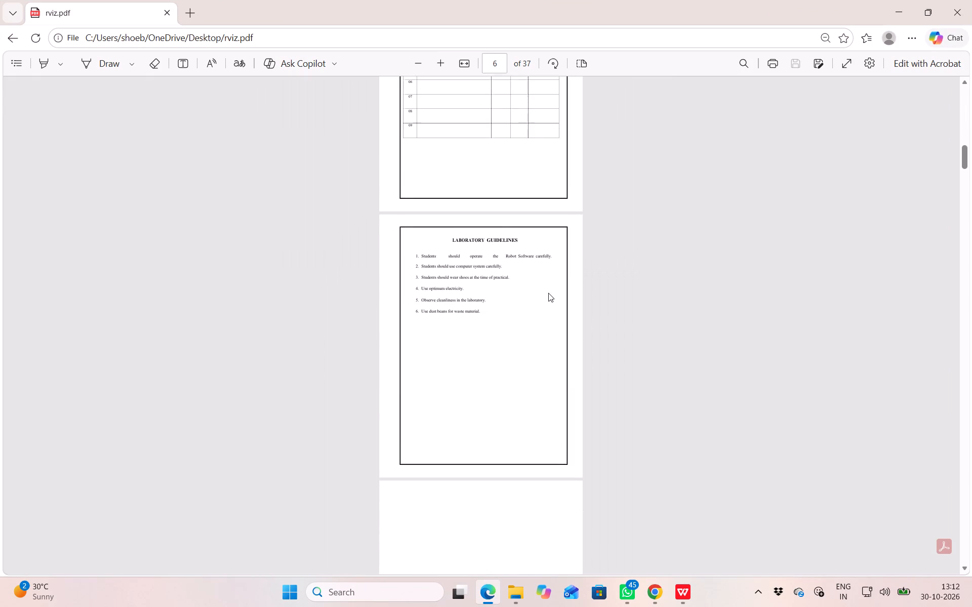
scroll(548, 293, "down", 8)
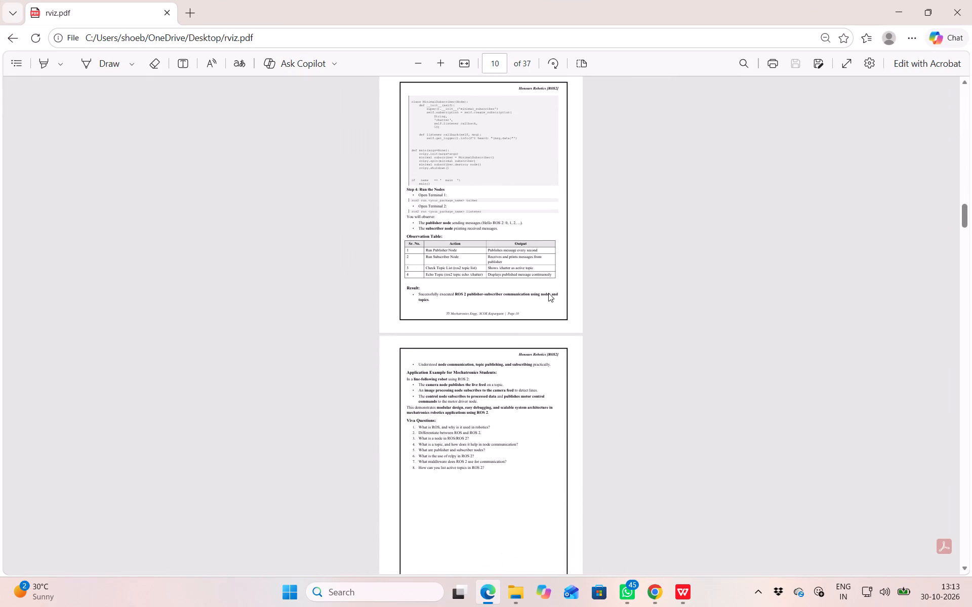
scroll(548, 293, "down", 8)
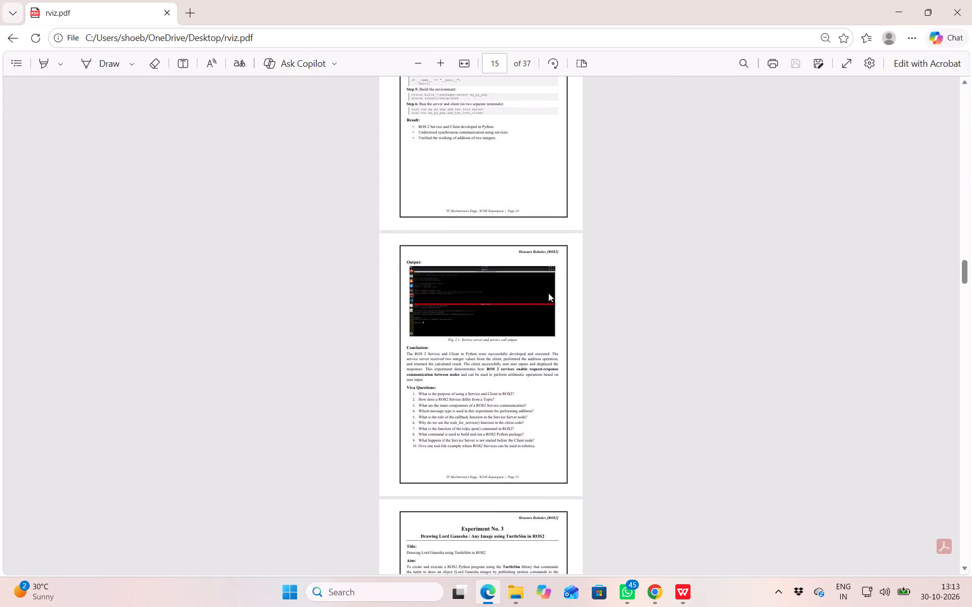
scroll(548, 293, "down", 7)
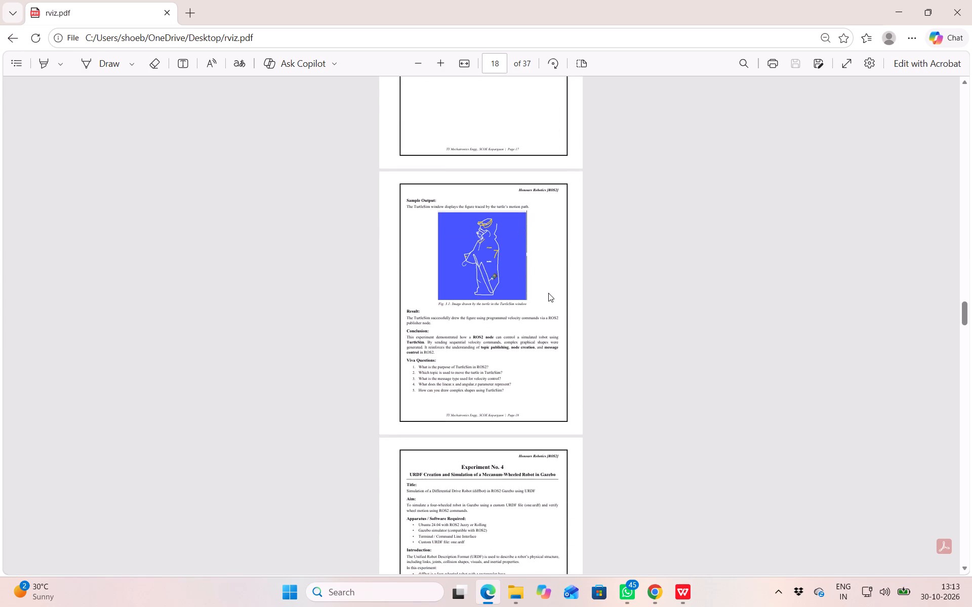
scroll(548, 293, "down", 4)
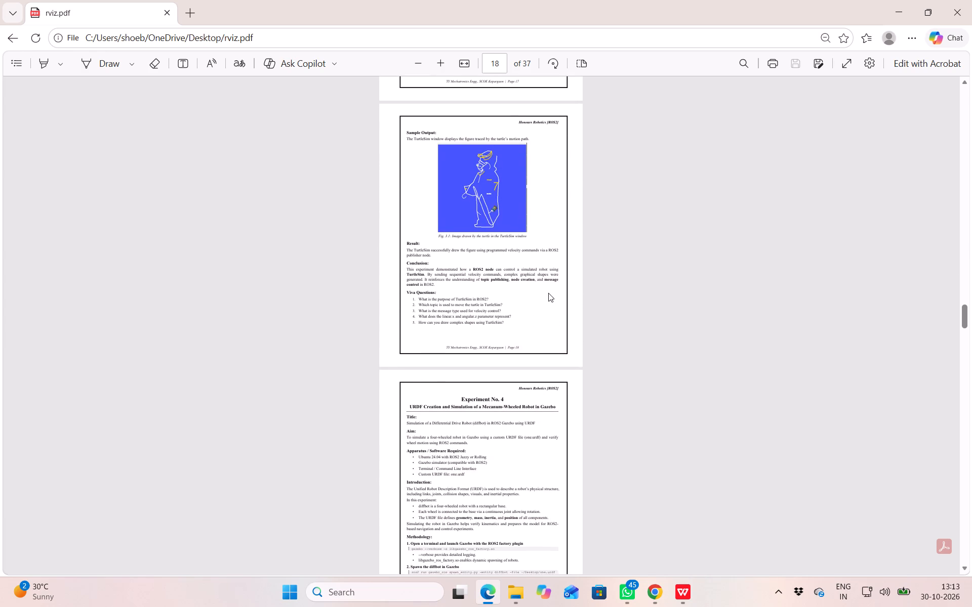
scroll(548, 293, "down", 1)
scroll(548, 293, "up", 3)
scroll(548, 293, "down", 1)
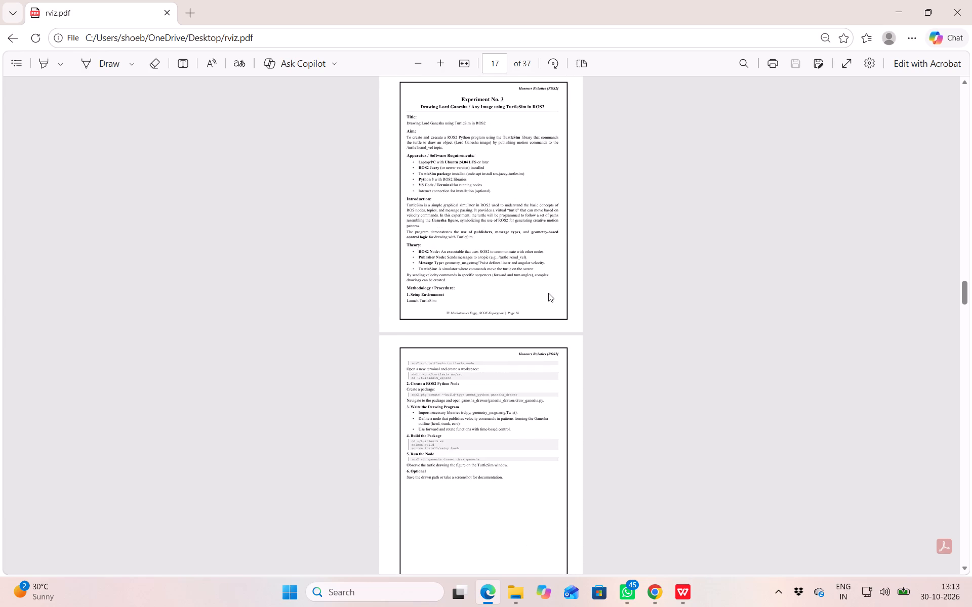
scroll(548, 293, "down", 3)
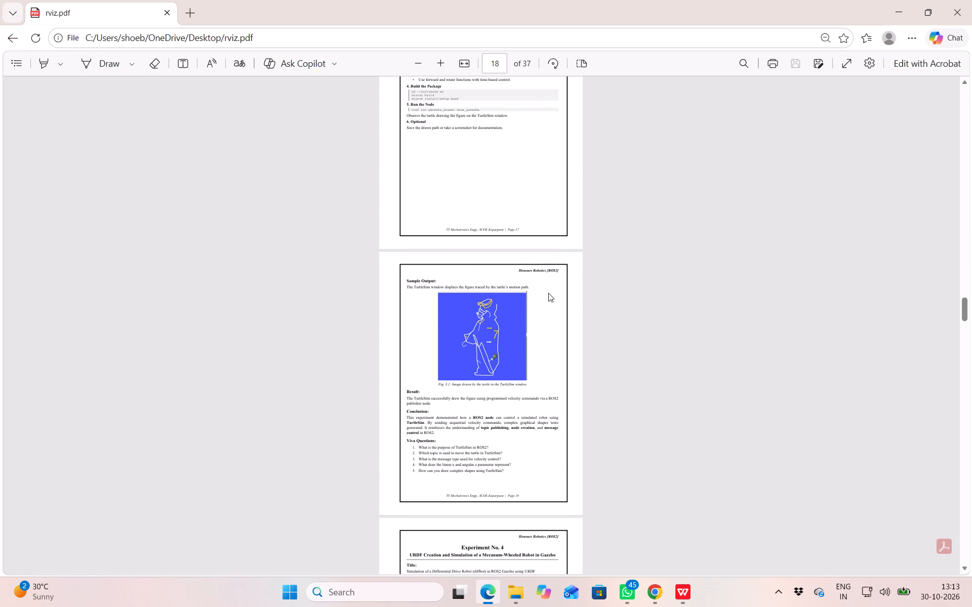
scroll(548, 293, "down", 4)
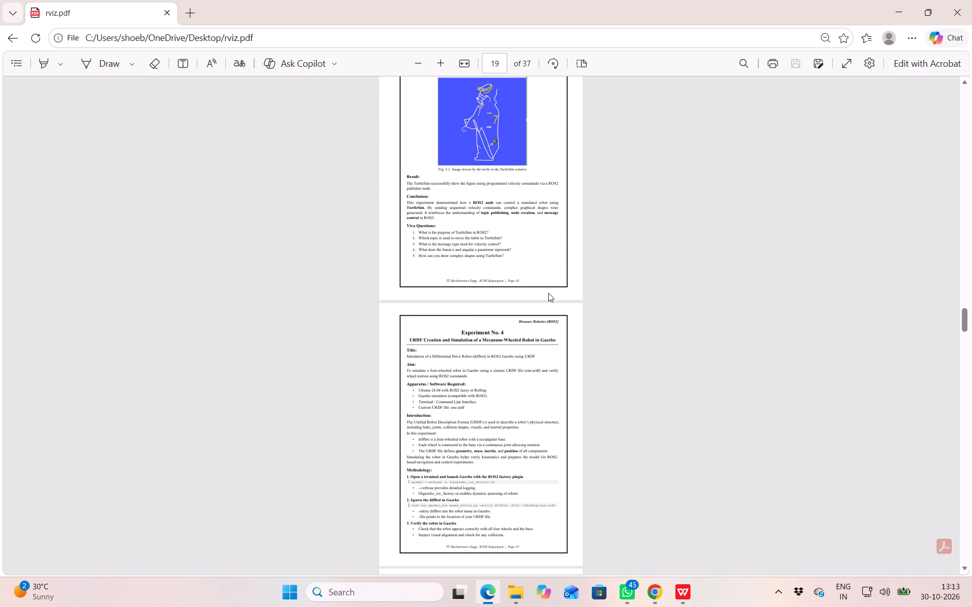
scroll(548, 293, "down", 4)
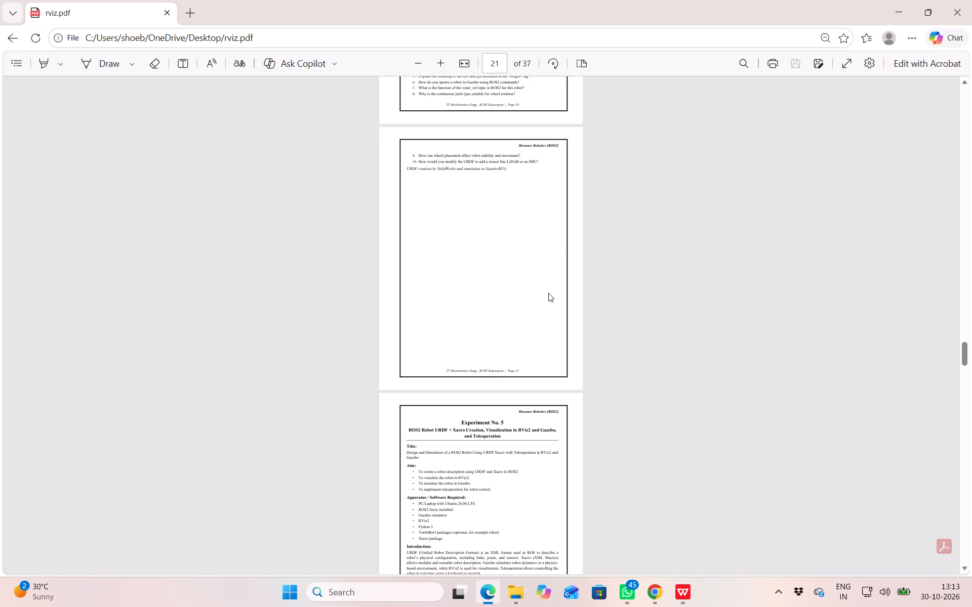
scroll(548, 293, "up", 2)
scroll(548, 293, "down", 8)
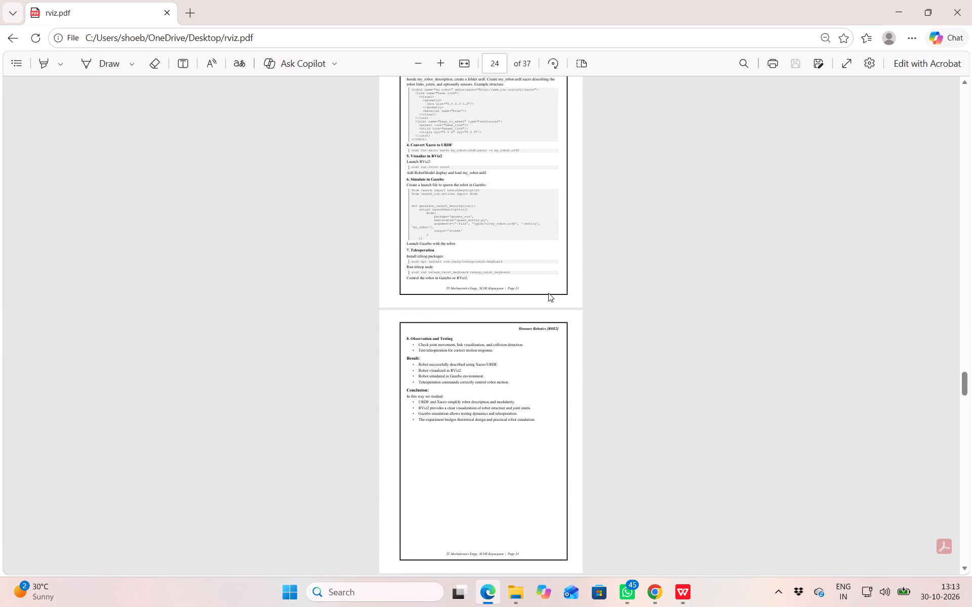
scroll(548, 293, "down", 8)
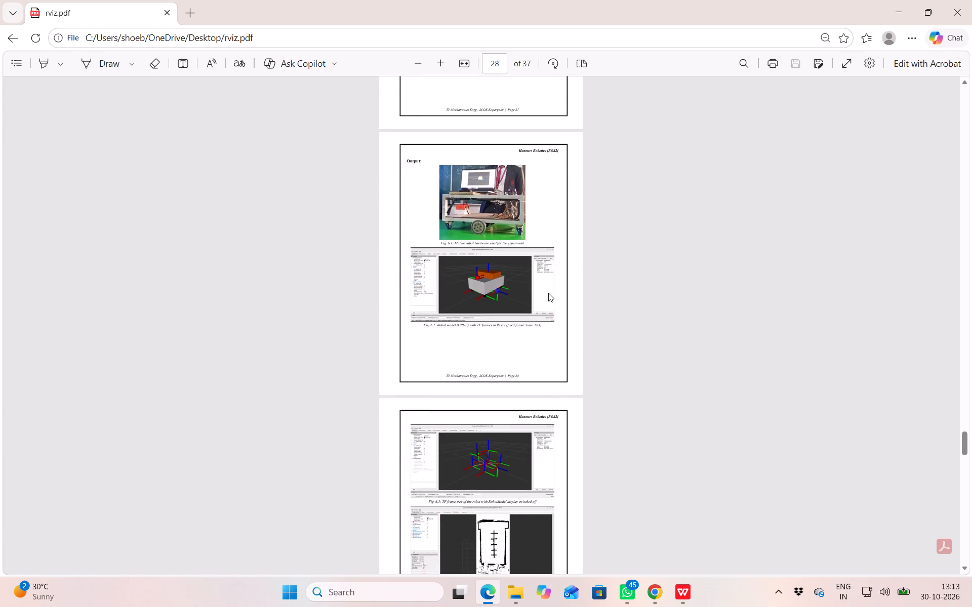
scroll(548, 293, "down", 10)
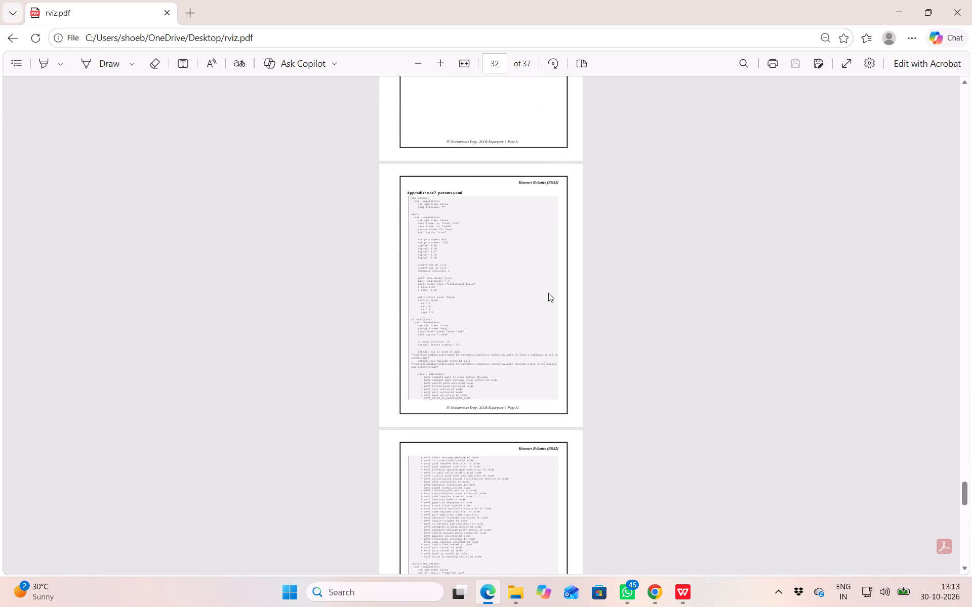
scroll(548, 293, "down", 17)
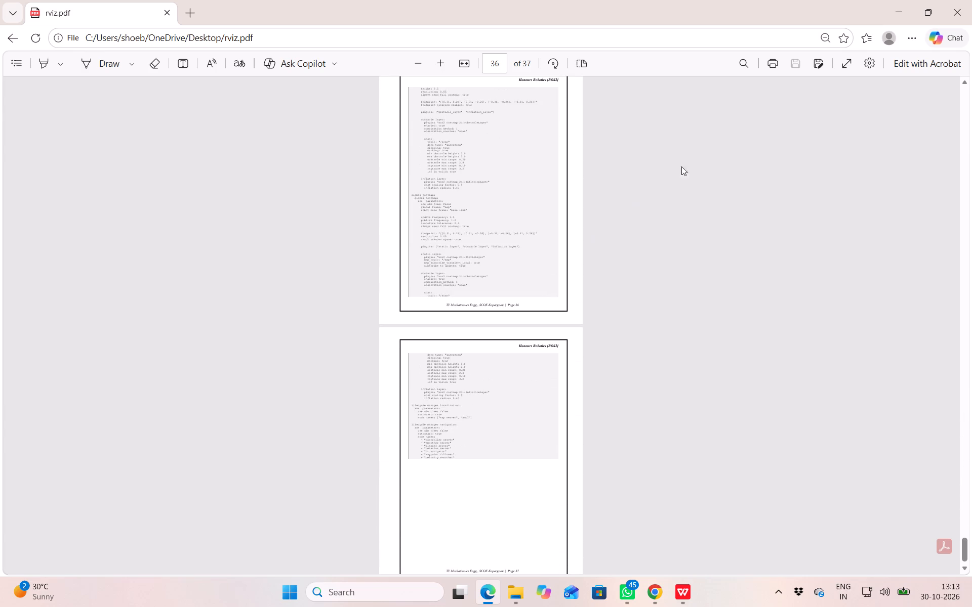
Return to the cover of the rviz PDF and examine its front pages through the blank page before Experiment No. 1.
scroll(478, 324, "up", 7)
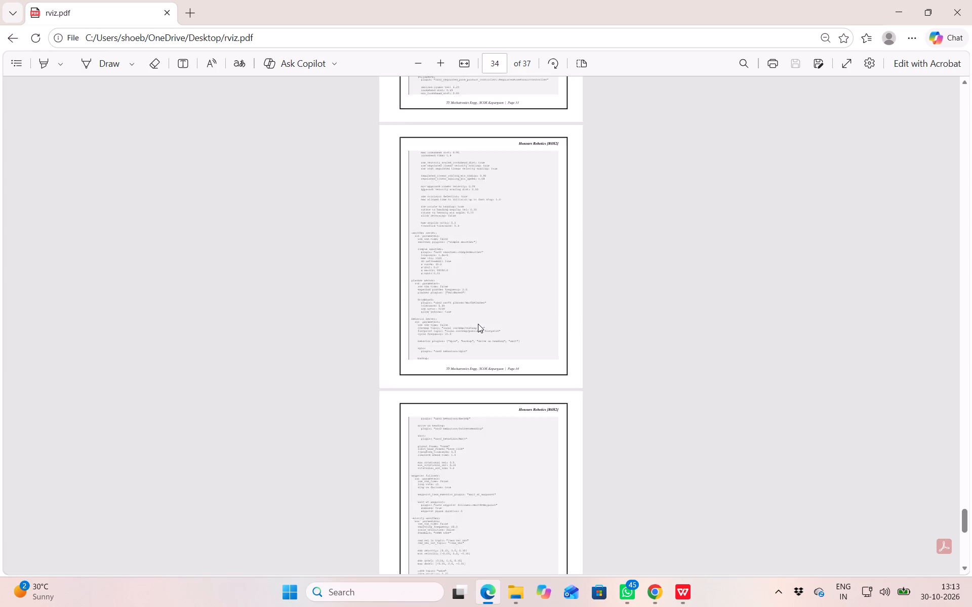
scroll(478, 324, "up", 20)
scroll(478, 324, "up", 20)
scroll(478, 324, "up", 4)
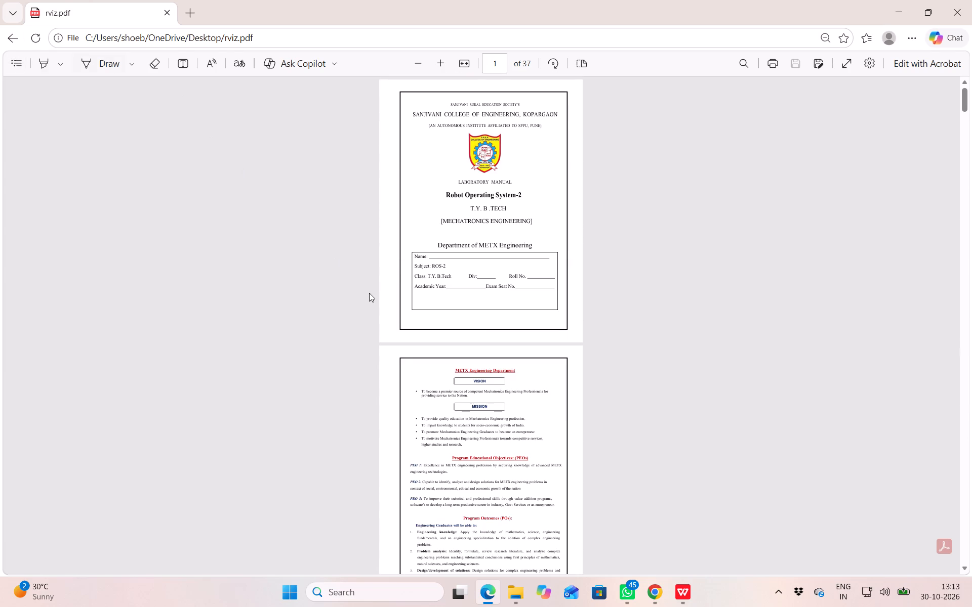
scroll(369, 293, "down", 8)
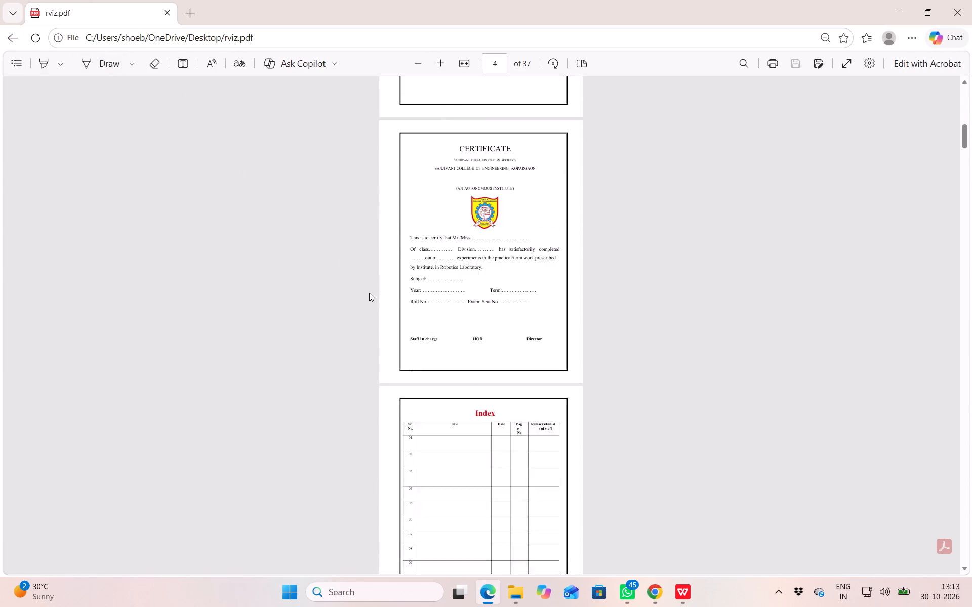
scroll(369, 293, "down", 7)
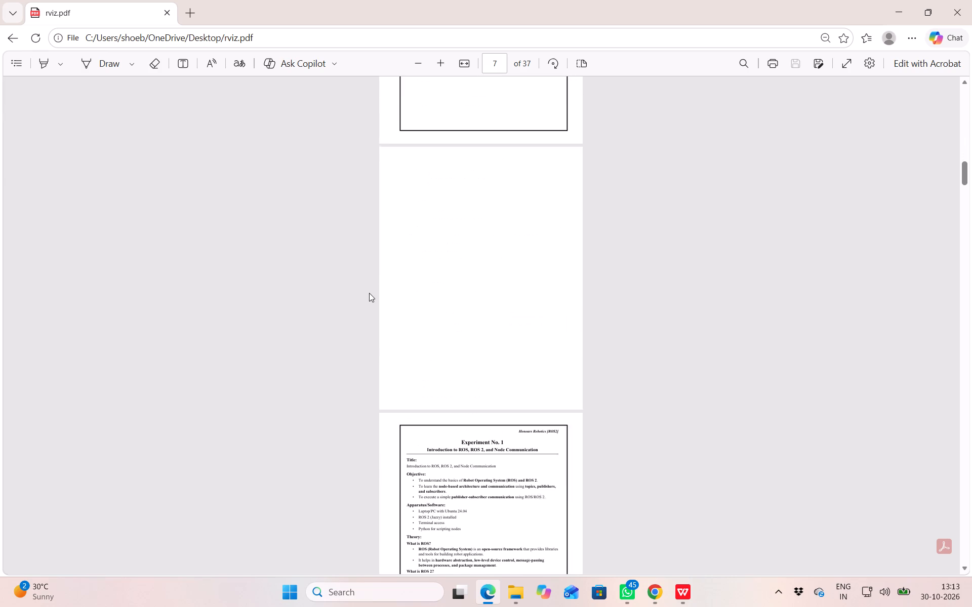
scroll(369, 293, "down", 1)
scroll(369, 293, "right", 1)
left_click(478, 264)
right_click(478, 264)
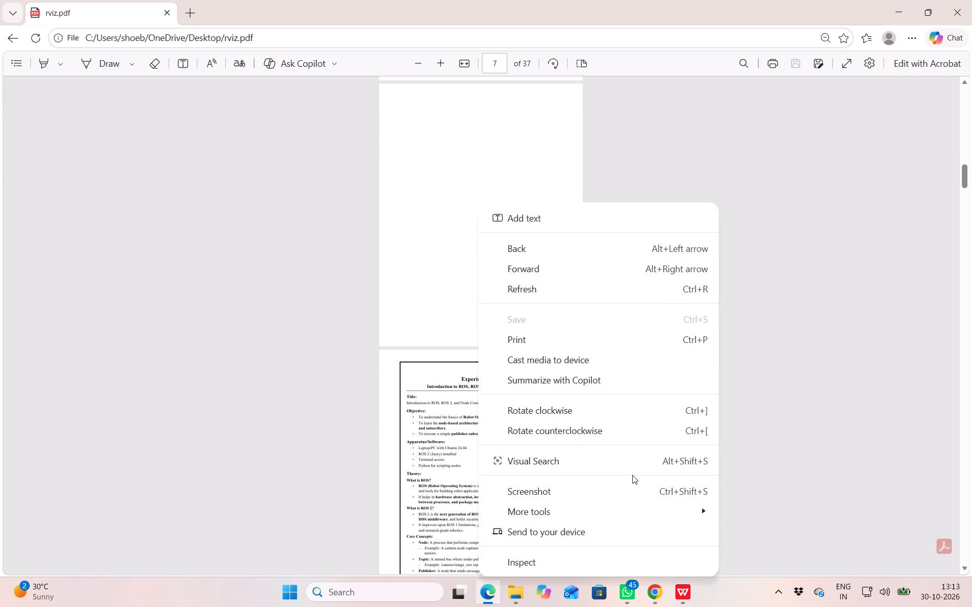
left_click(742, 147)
Examine the rviz PDF from Experiment No. 1 through the last page, including the output pictures, and close the file.
scroll(515, 290, "up", 3)
scroll(515, 290, "down", 3)
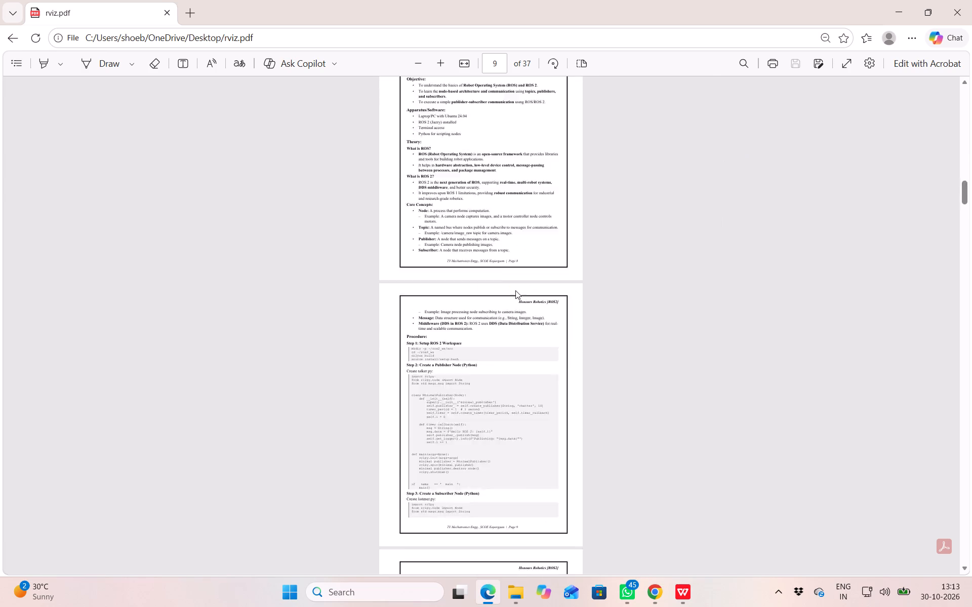
scroll(515, 290, "down", 13)
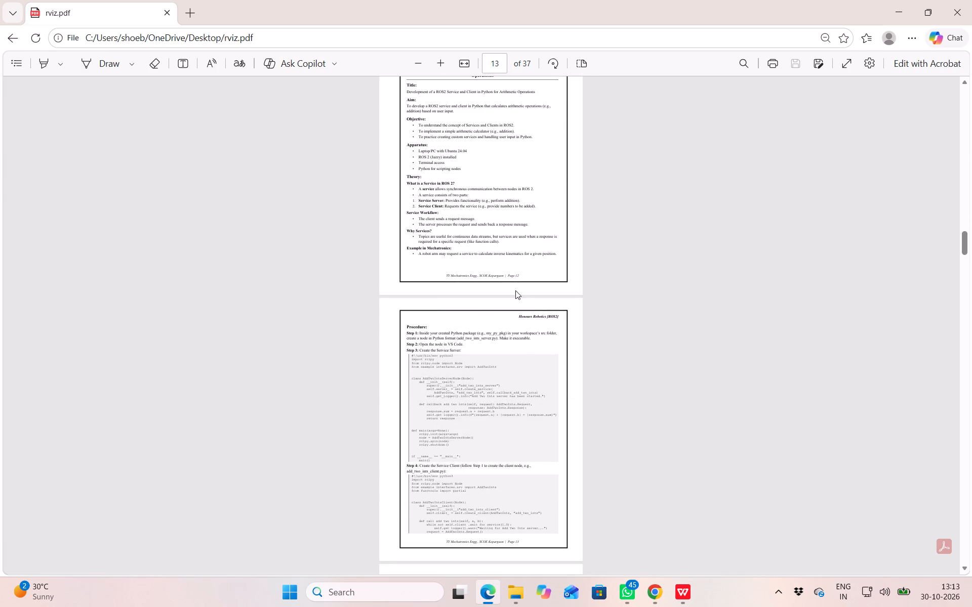
scroll(515, 290, "down", 16)
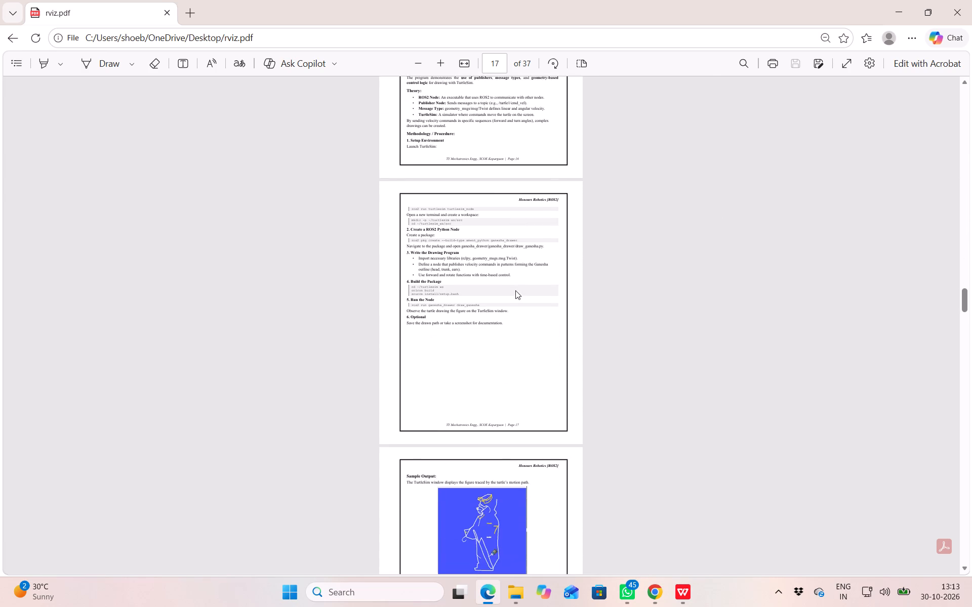
scroll(515, 290, "down", 16)
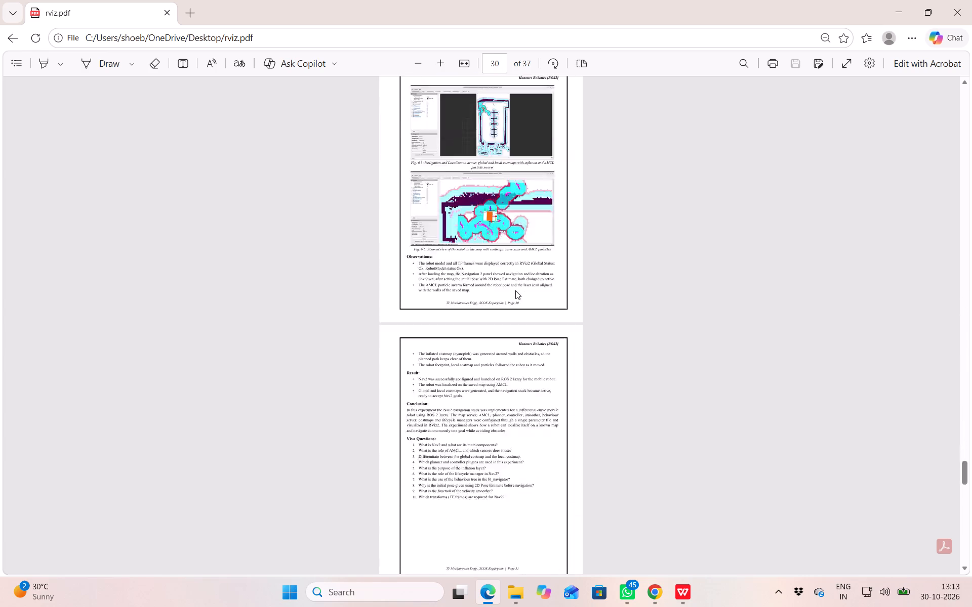
scroll(515, 290, "down", 2)
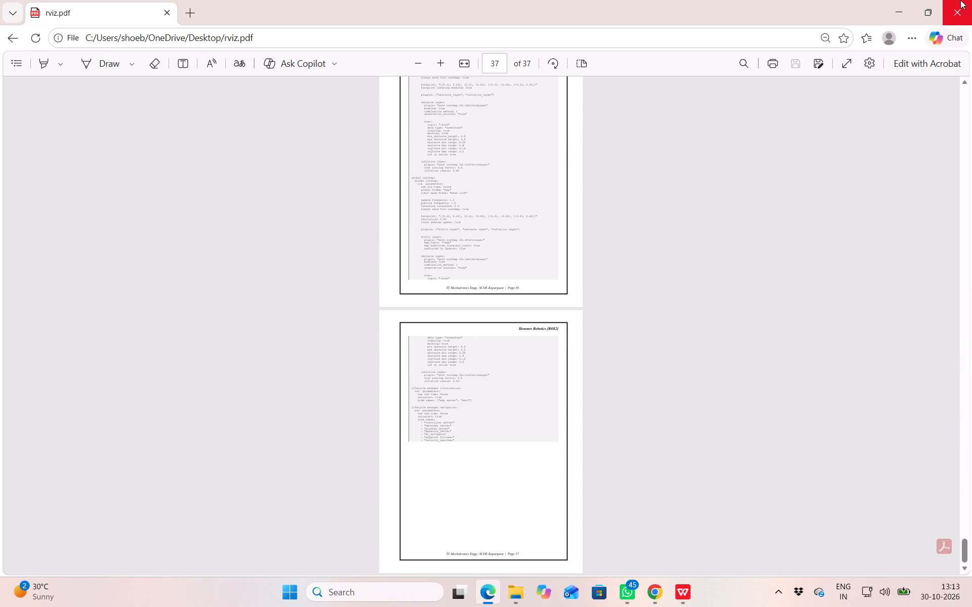
left_click(960, 0)
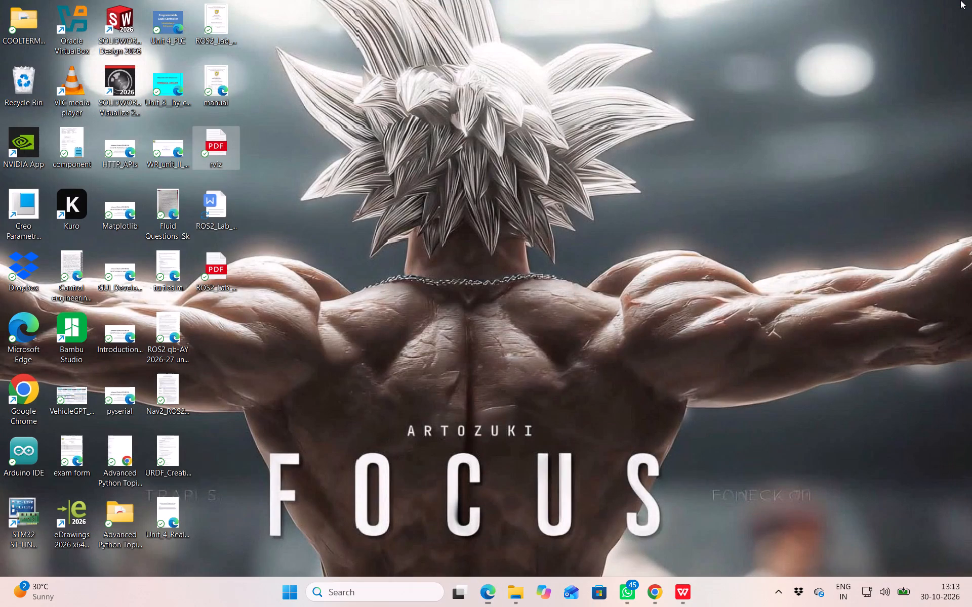
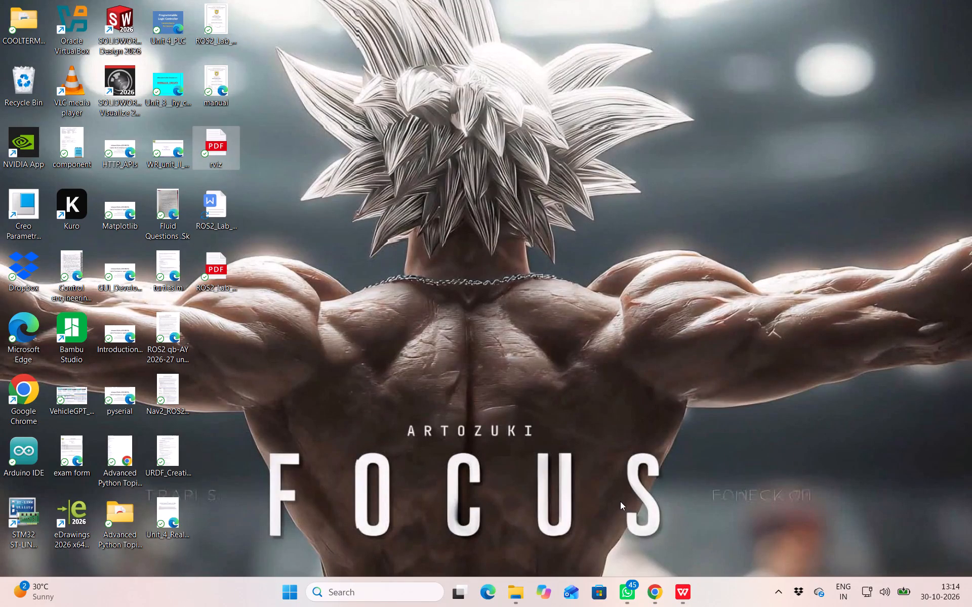
Switch to WPS Office and bring the merged ROS2 lab manual document back up.
left_click(683, 591)
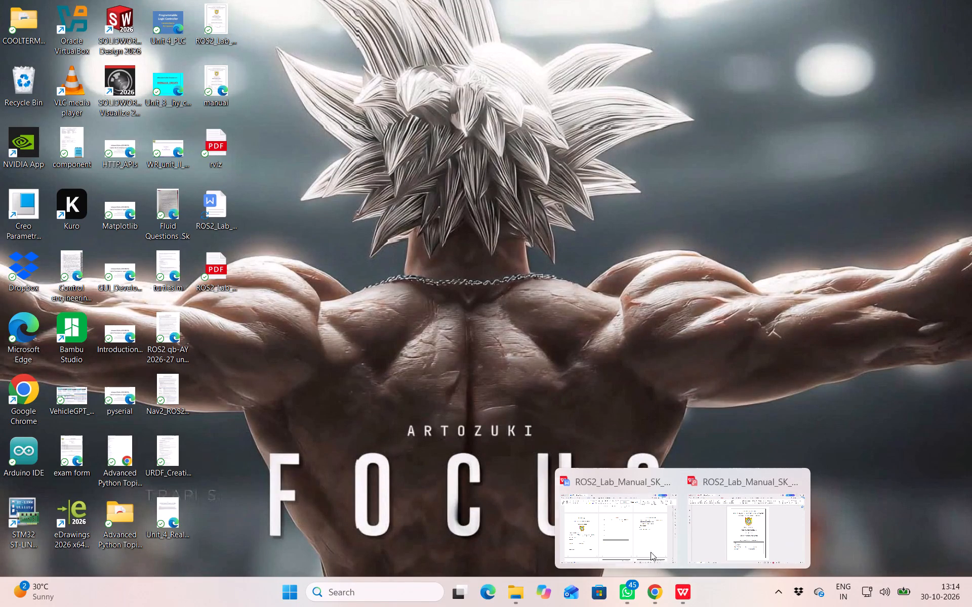
left_click(639, 543)
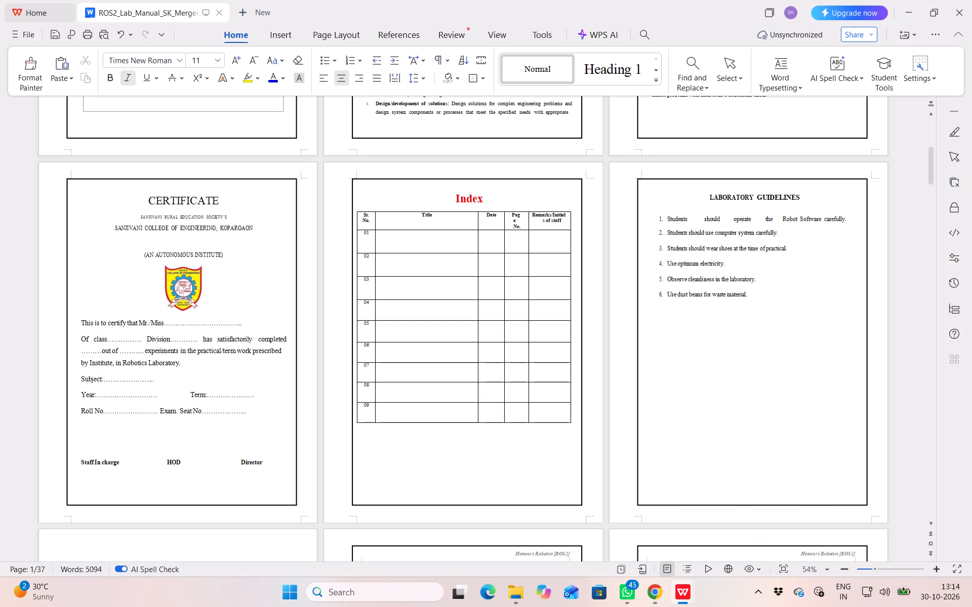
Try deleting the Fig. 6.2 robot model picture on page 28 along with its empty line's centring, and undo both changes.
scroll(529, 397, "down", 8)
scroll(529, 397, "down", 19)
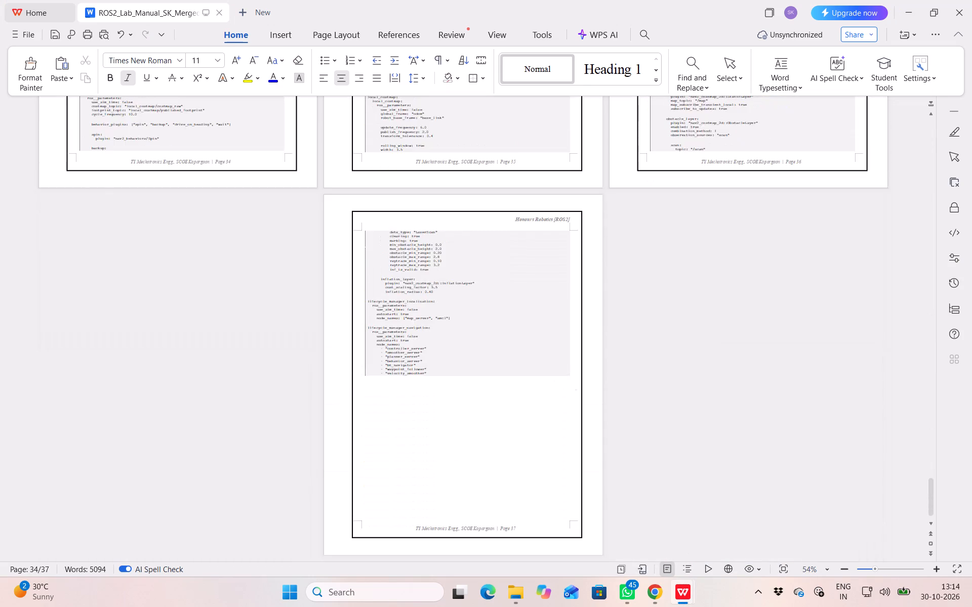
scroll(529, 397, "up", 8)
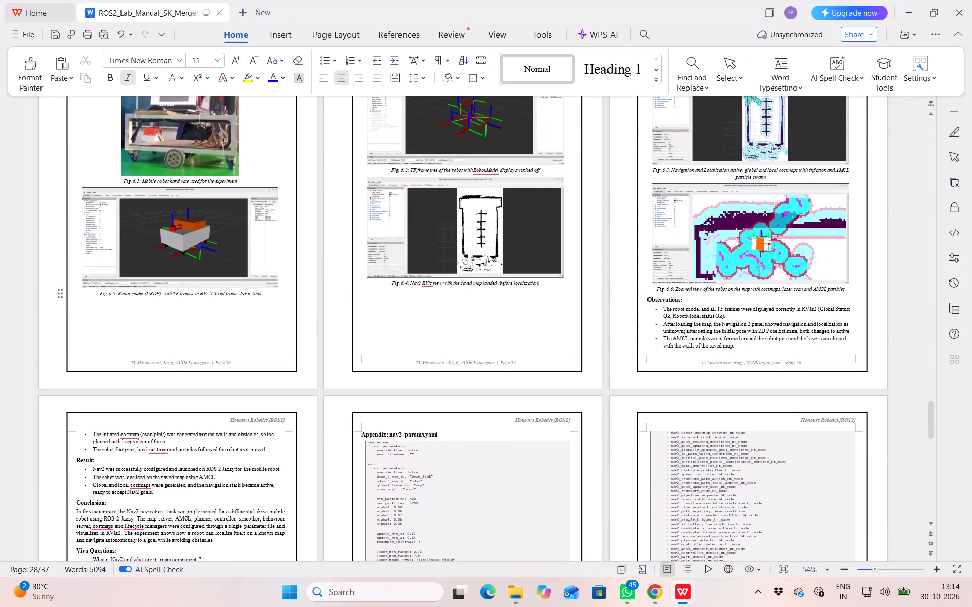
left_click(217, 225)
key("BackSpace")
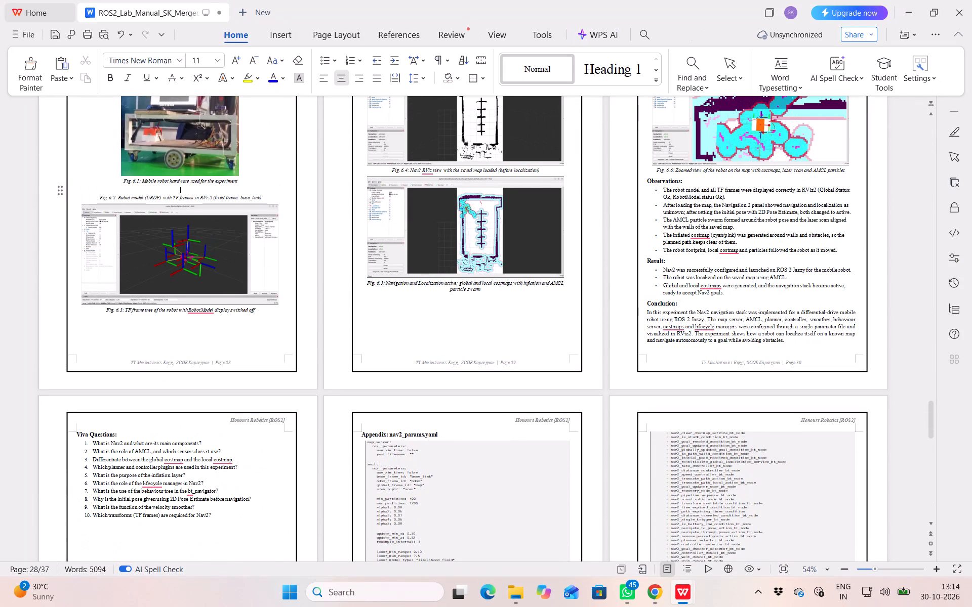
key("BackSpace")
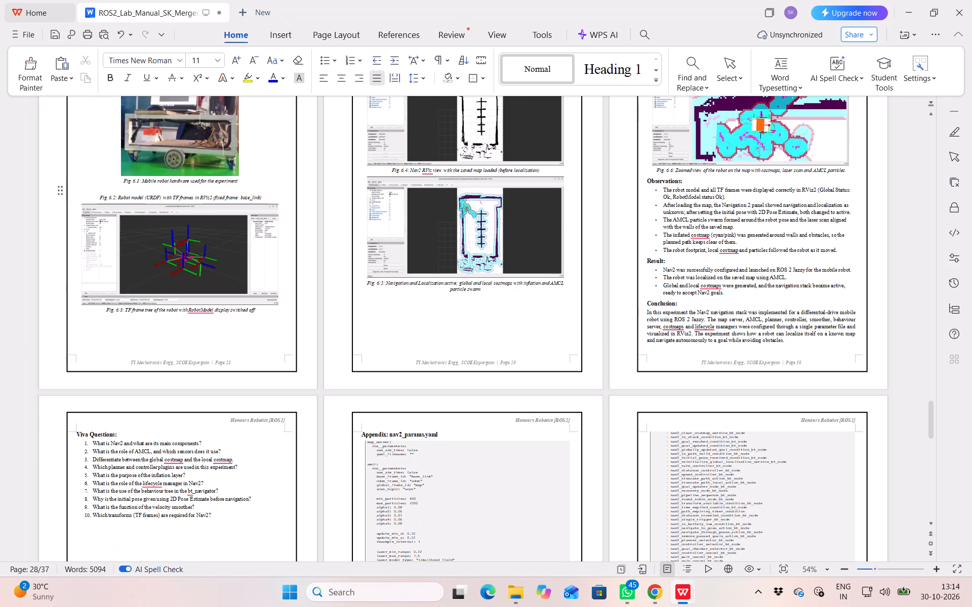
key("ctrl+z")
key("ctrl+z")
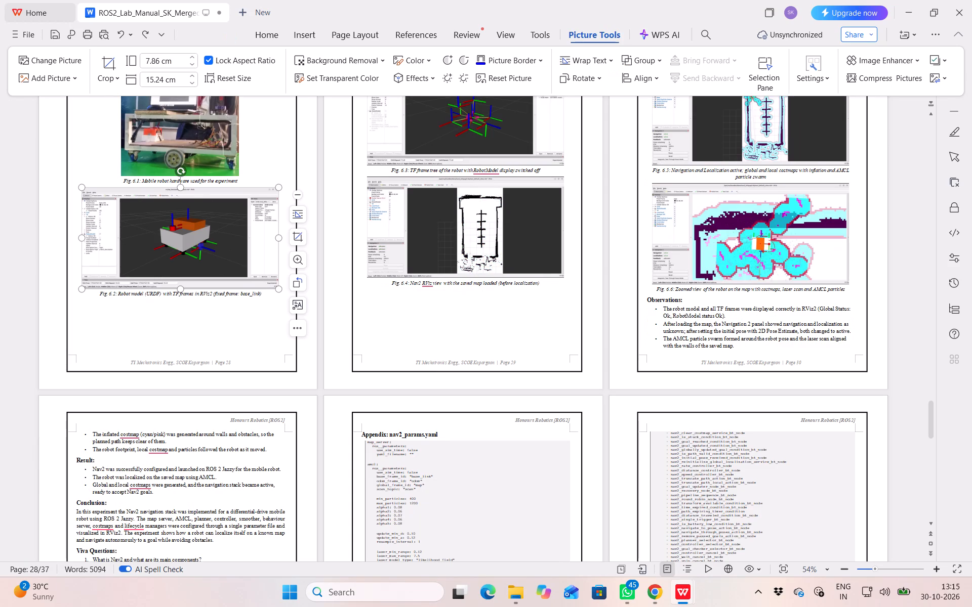
Examine the manual's pages backwards from the Fig. 6 pictures through Experiments No. 5, 4 and 3, including the TurtleSim output.
scroll(217, 225, "up", 9)
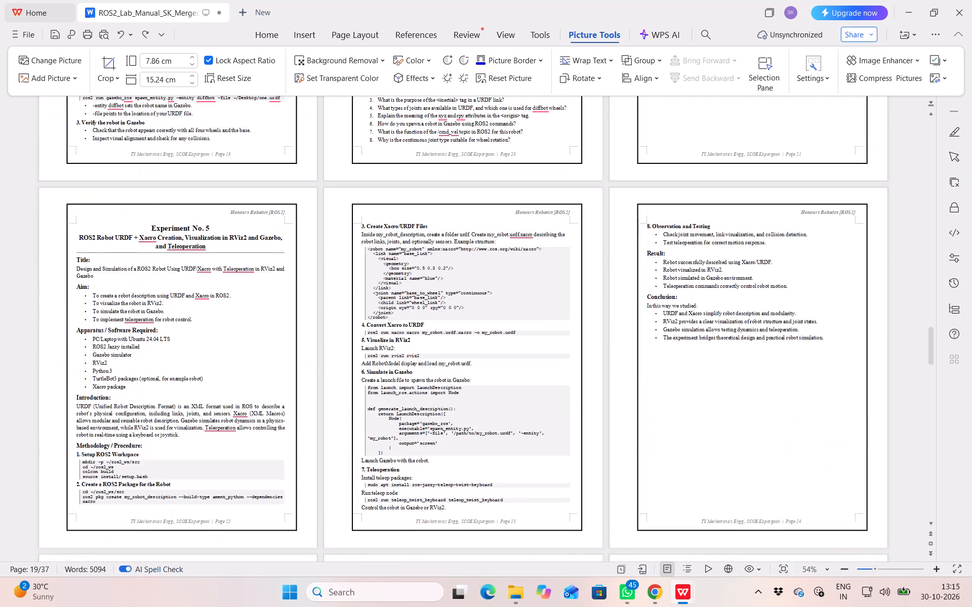
scroll(217, 225, "up", 5)
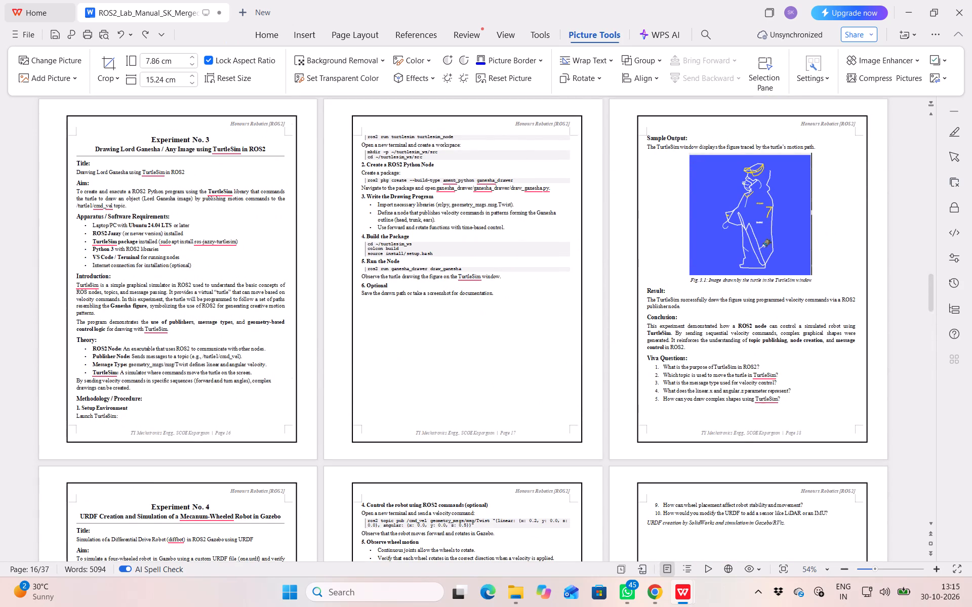
Examine the manual backwards from Experiment No. 3 to the certificate, index and guidelines pages, and forward through to its last page.
scroll(747, 234, "up", 6)
scroll(747, 234, "down", 1)
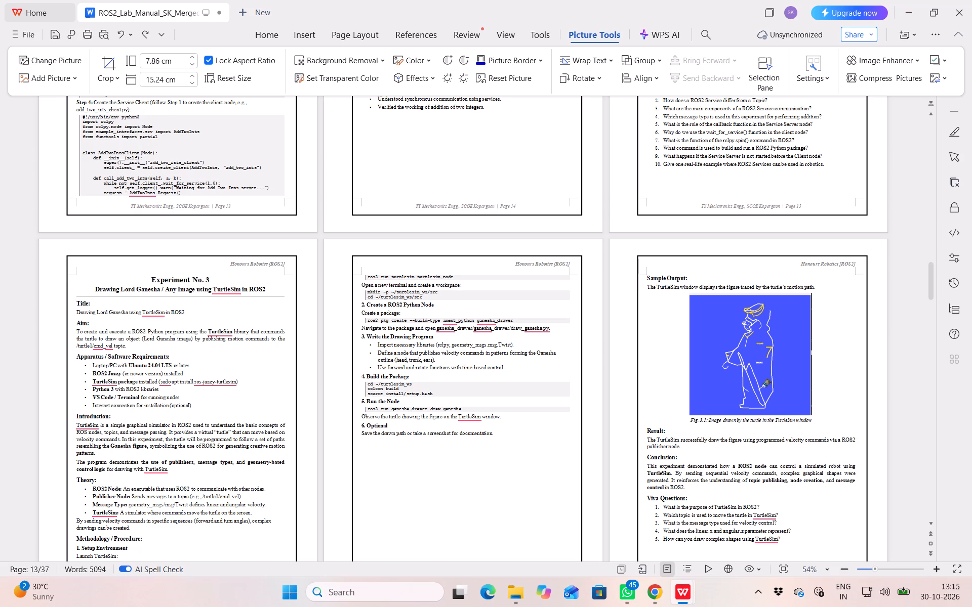
scroll(728, 380, "up", 8)
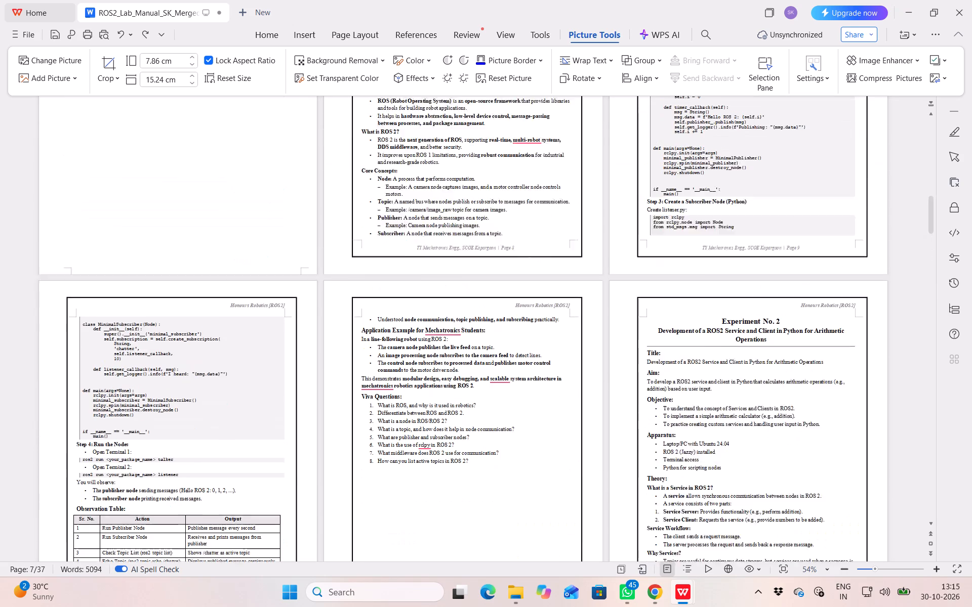
scroll(728, 380, "up", 1)
scroll(728, 380, "down", 4)
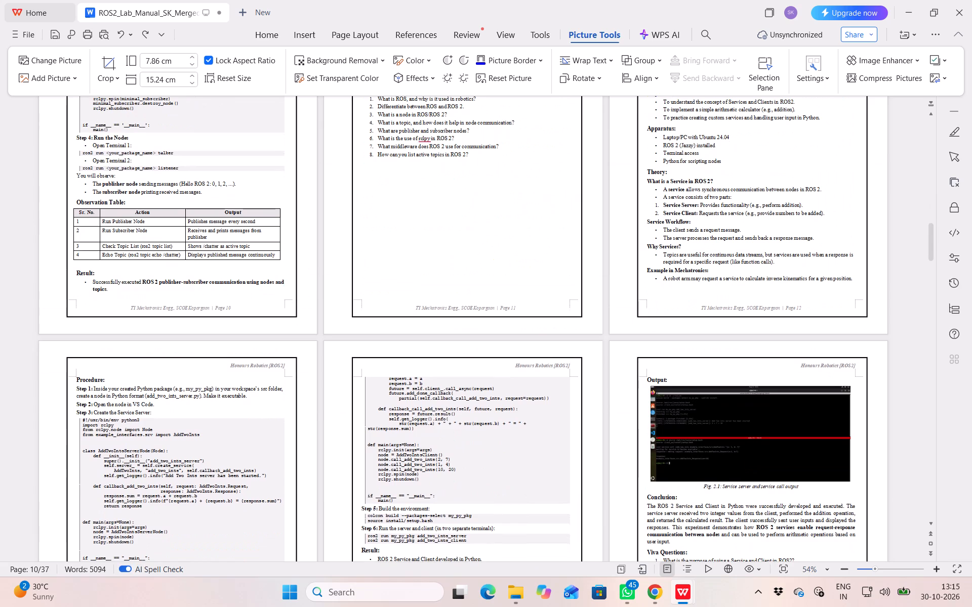
scroll(728, 380, "up", 17)
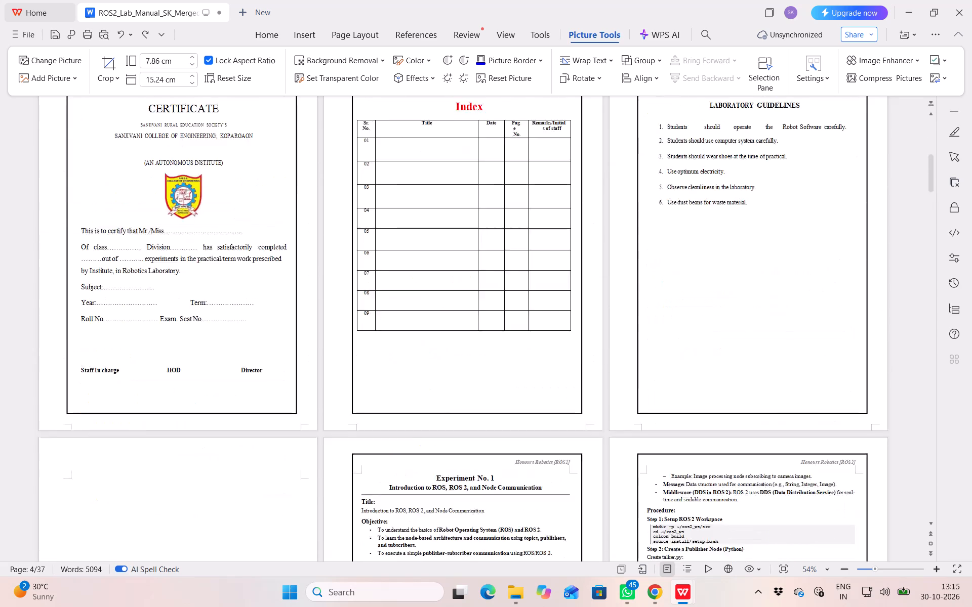
scroll(728, 380, "down", 4)
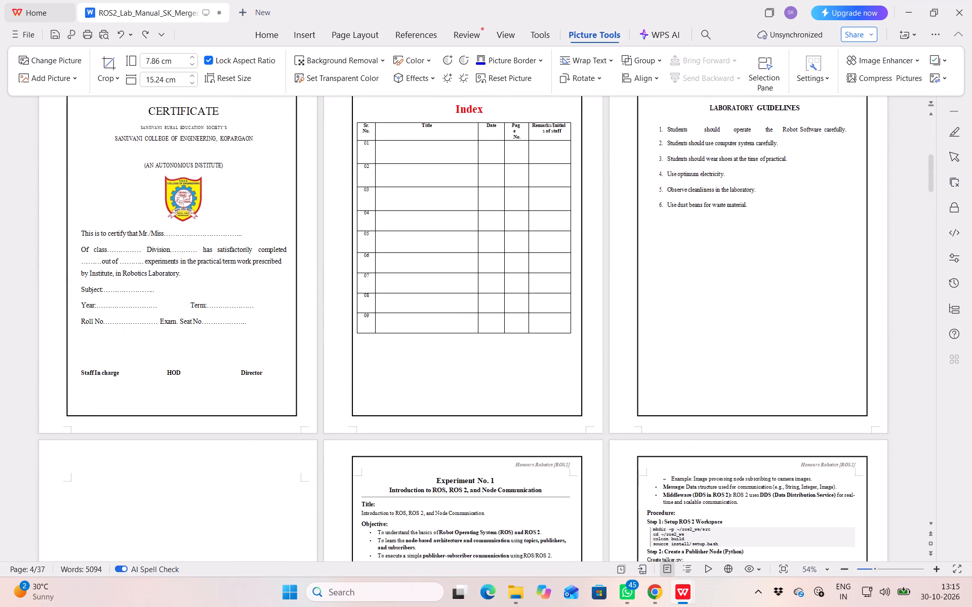
scroll(728, 380, "down", 2)
scroll(728, 380, "up", 9)
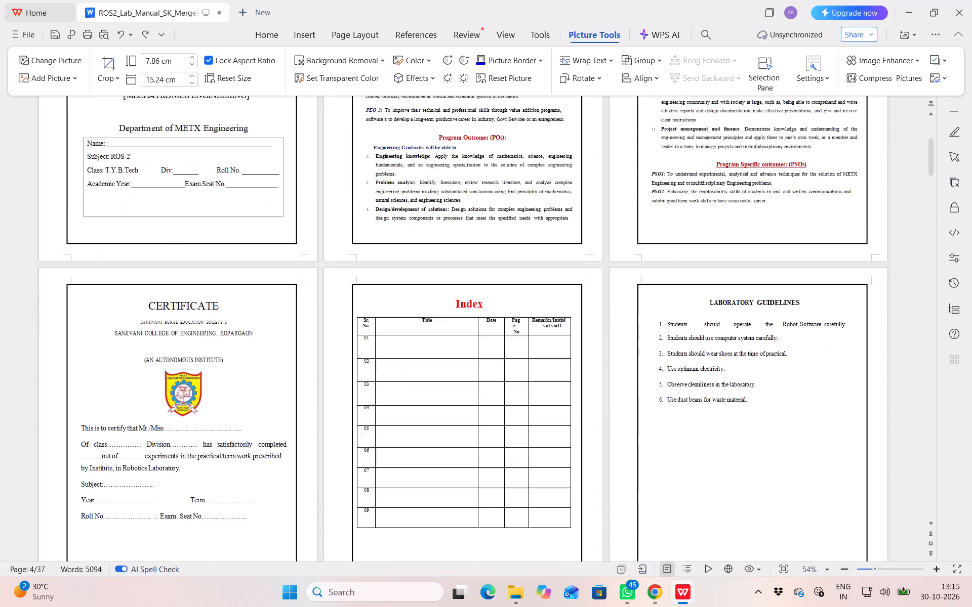
scroll(728, 380, "down", 15)
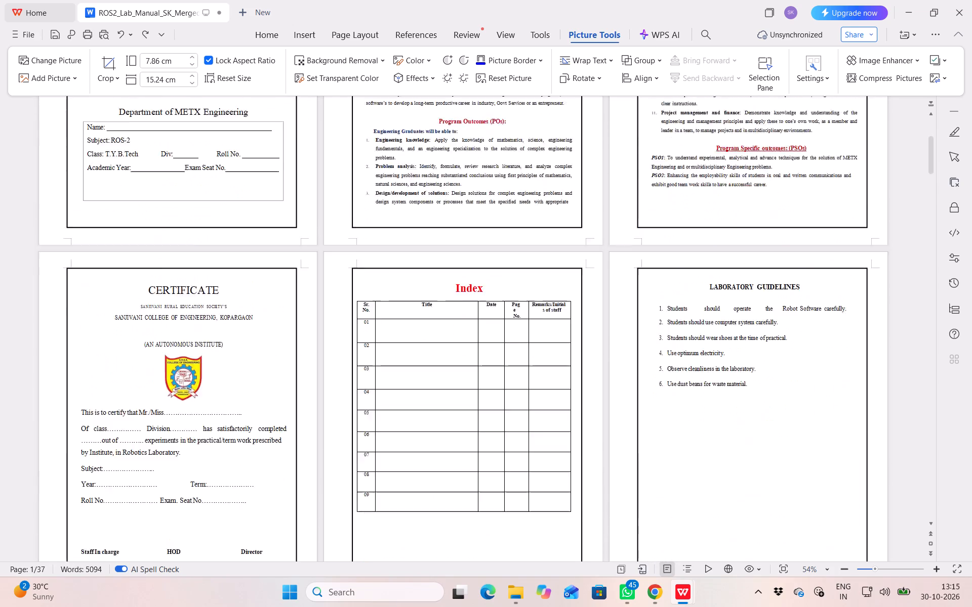
scroll(728, 380, "down", 19)
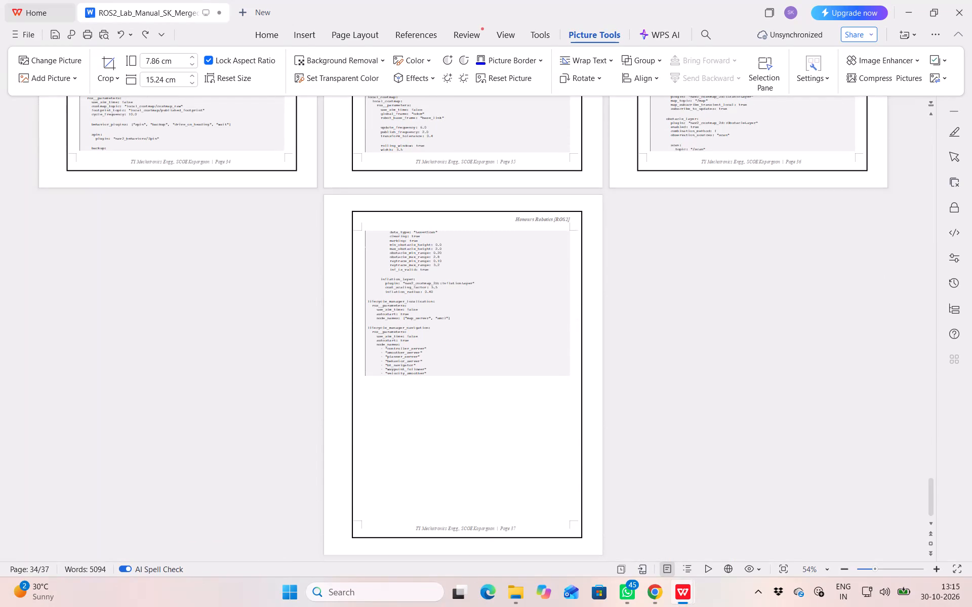
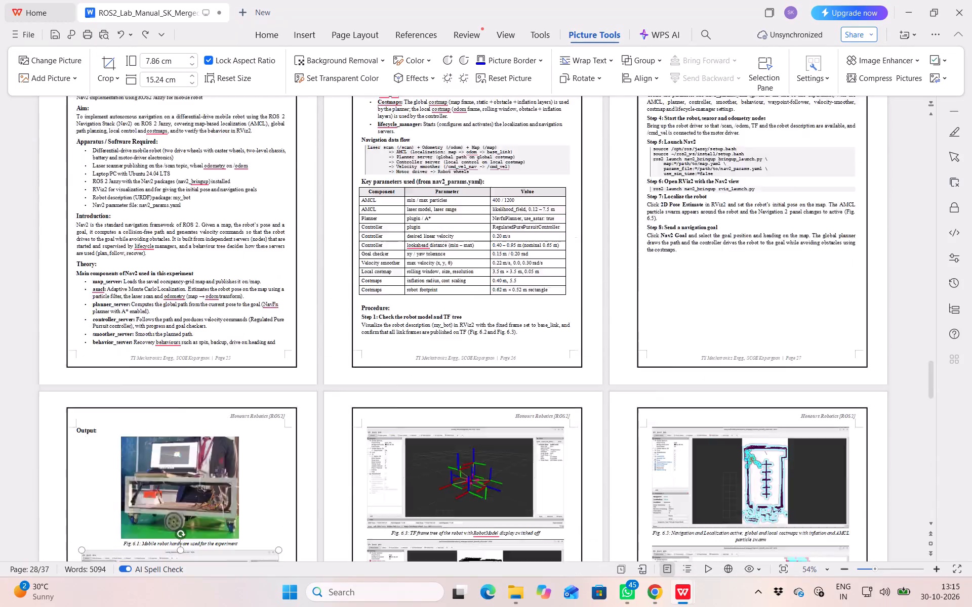
Delete the TurtleSim drawing picture above the Fig. 3.1 caption in the Sample Output section of Experiment No. 3.
scroll(503, 384, "up", 5)
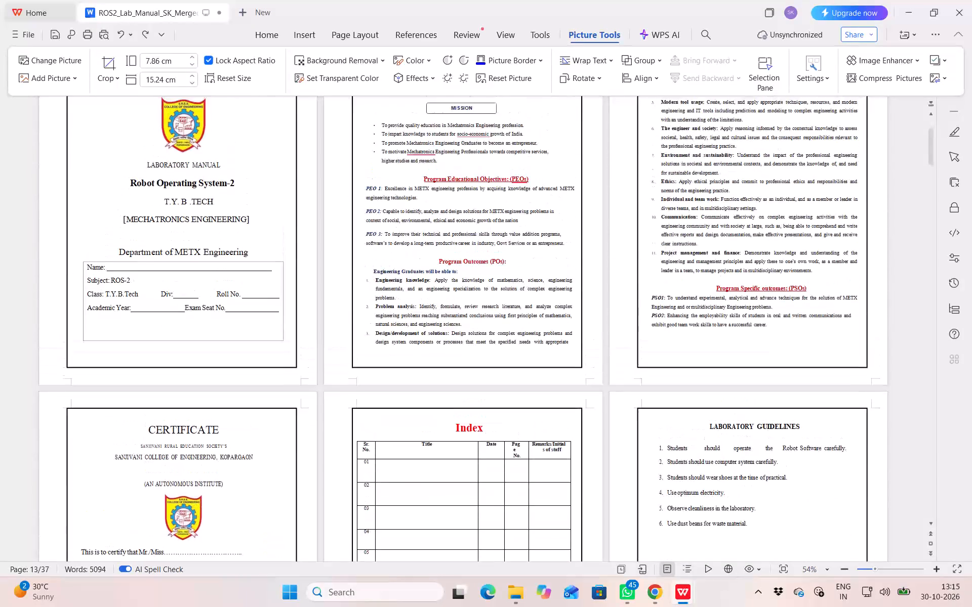
scroll(503, 384, "down", 12)
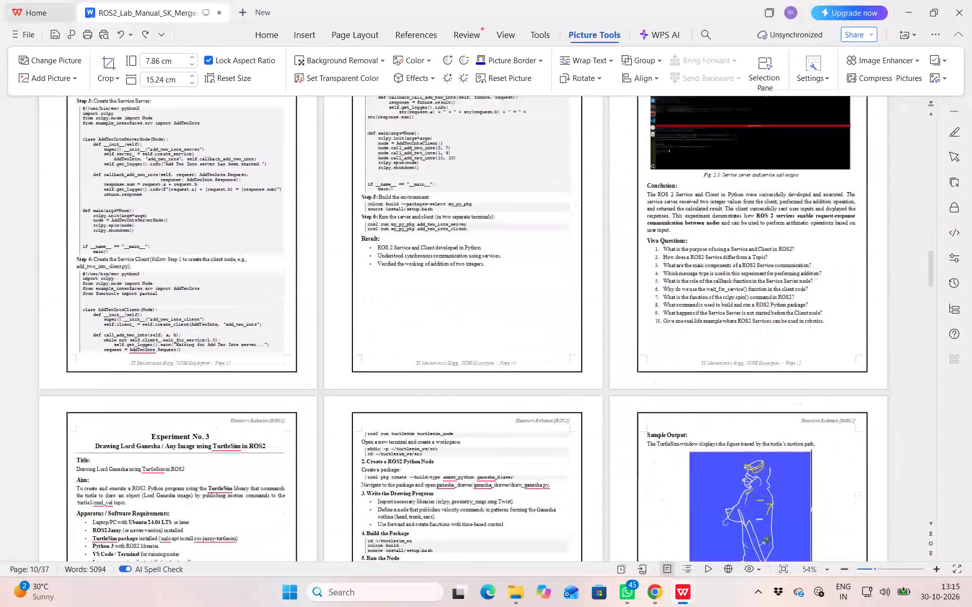
scroll(503, 384, "down", 4)
left_click(740, 378)
key("BackSpace")
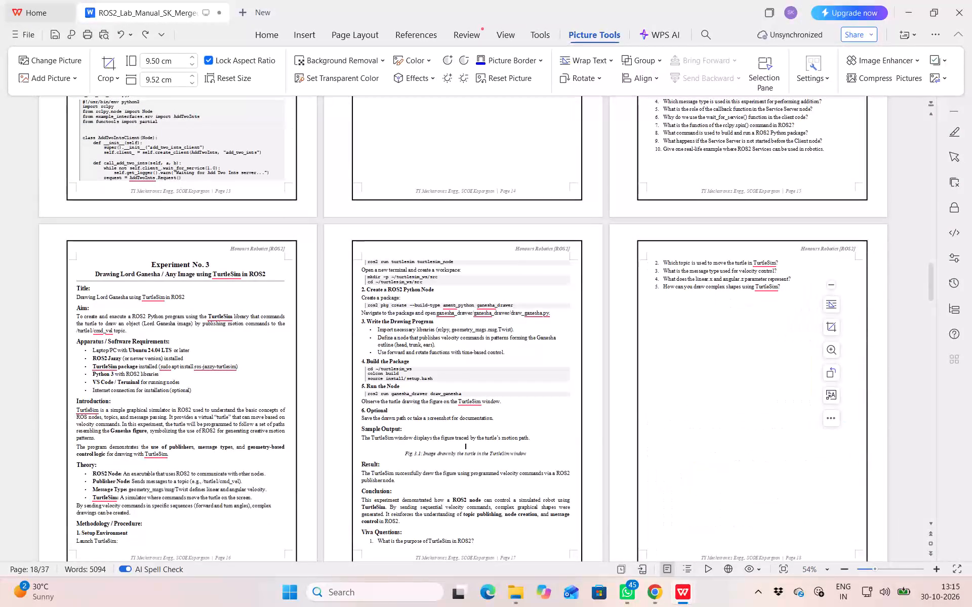
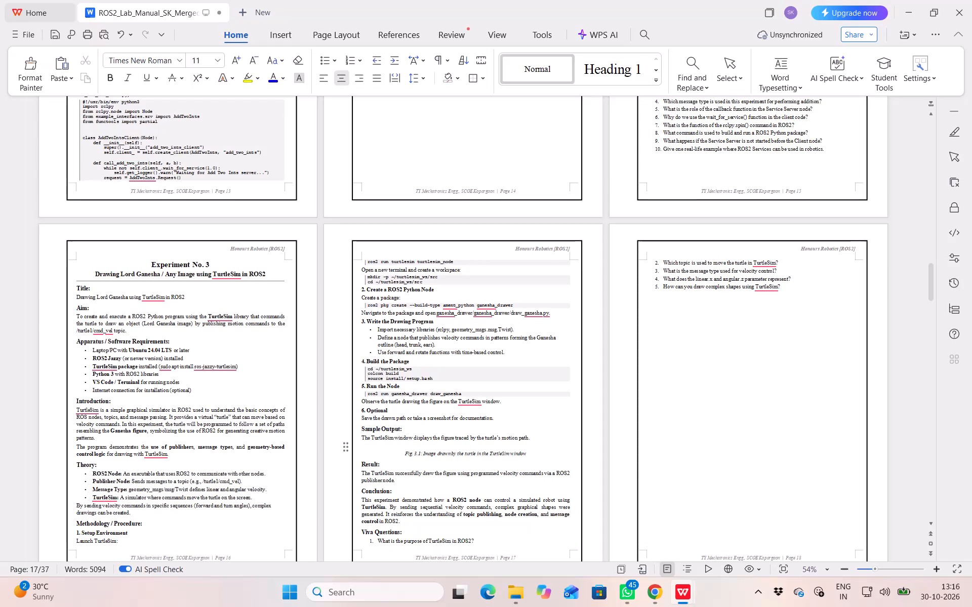
Paste the copied TurtleSim output picture above the Fig. 3.1 caption under Sample Output in Experiment No. 3.
key("ctrl+v")
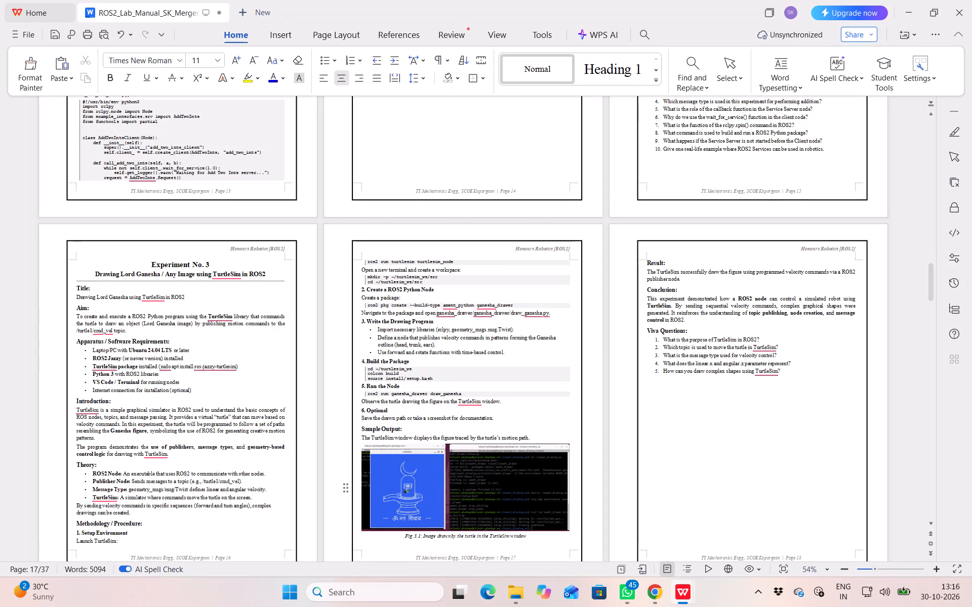
Check the manual's page layout from Experiment No. 3 onwards and back to the cover page, and save the document.
scroll(653, 520, "down", 1)
scroll(558, 444, "down", 2)
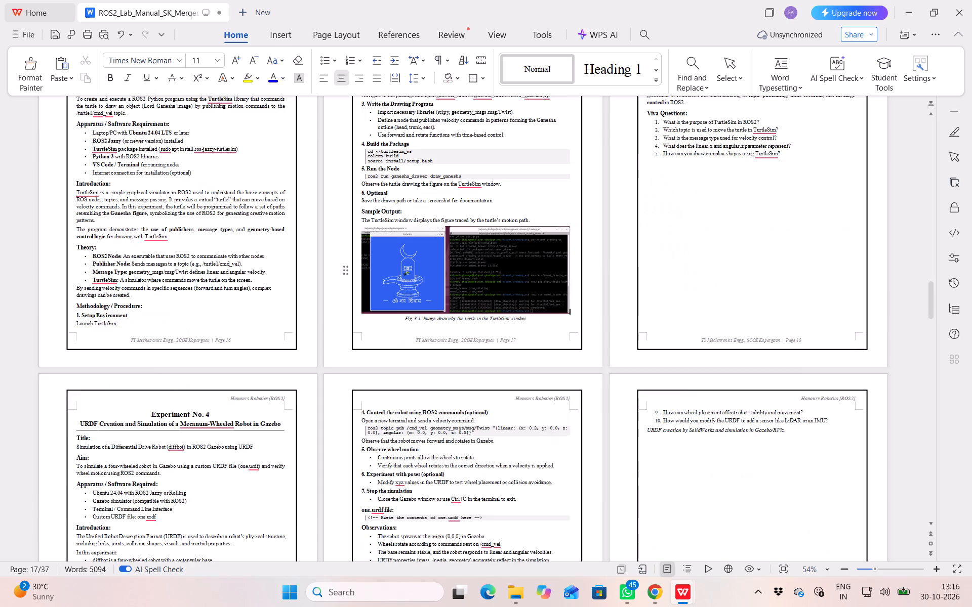
scroll(558, 444, "down", 15)
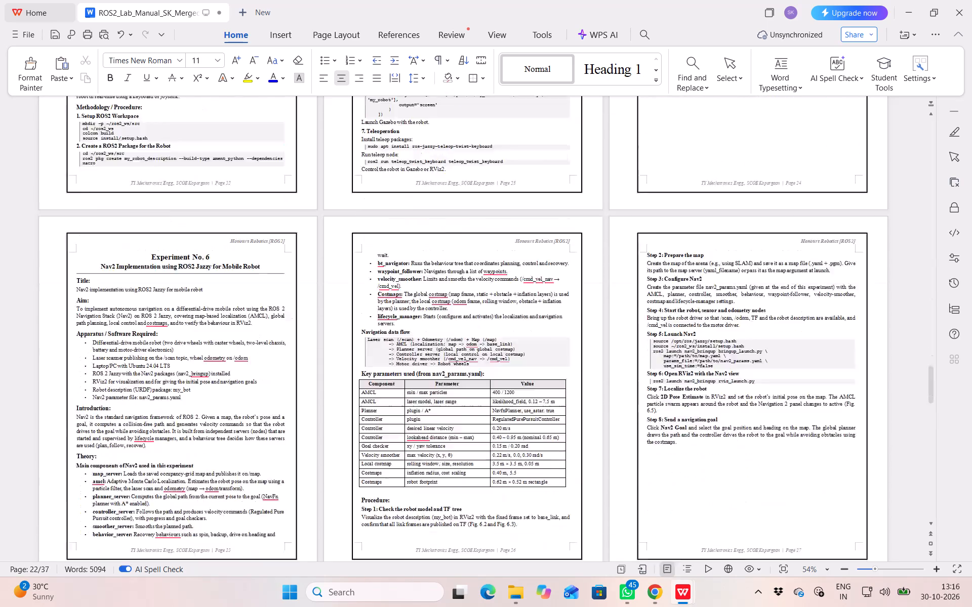
scroll(558, 444, "down", 7)
scroll(558, 444, "up", 20)
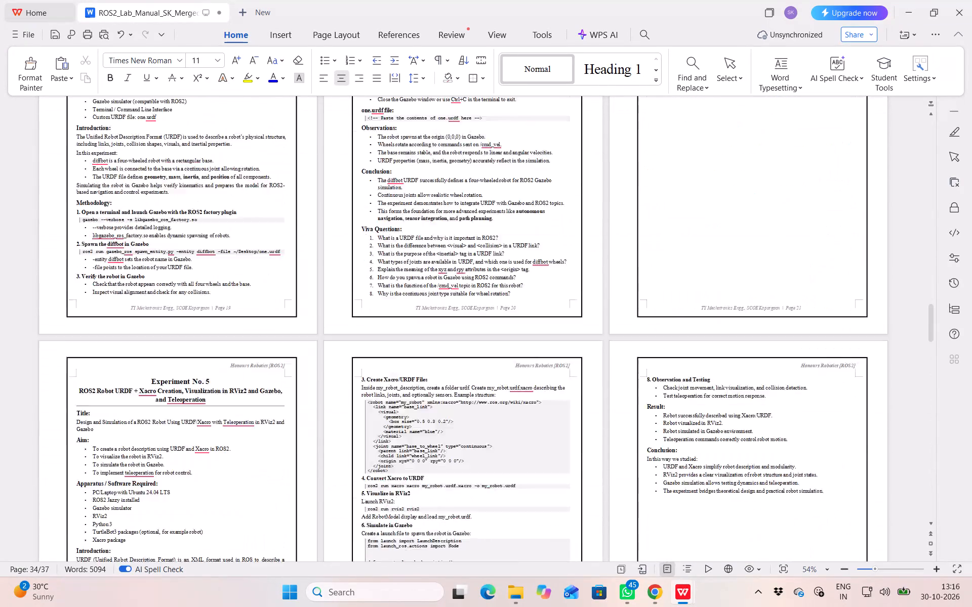
scroll(558, 444, "up", 17)
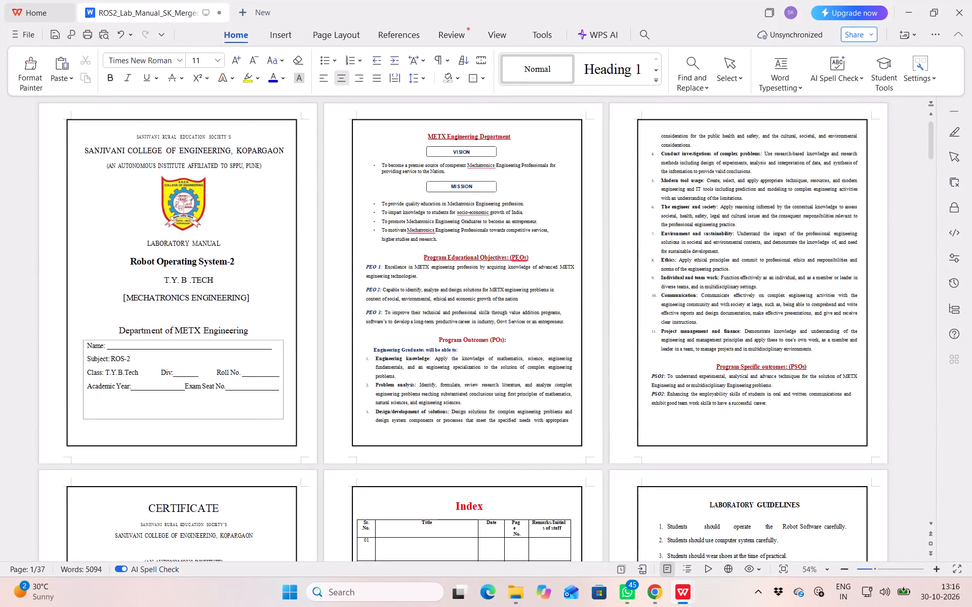
key("ctrl+s")
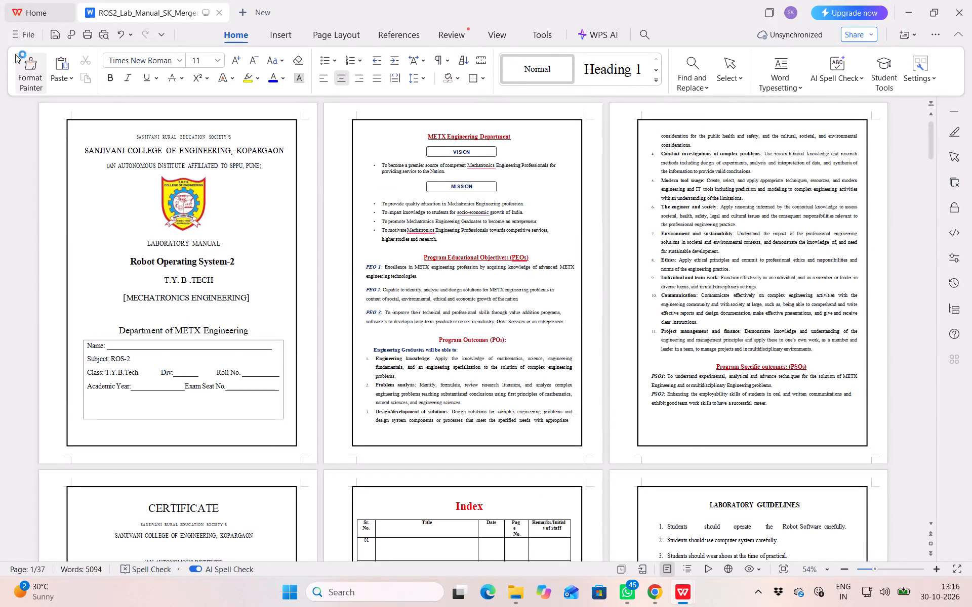
Begin exporting the saved ROS2 lab manual to PDF.
left_click(18, 38)
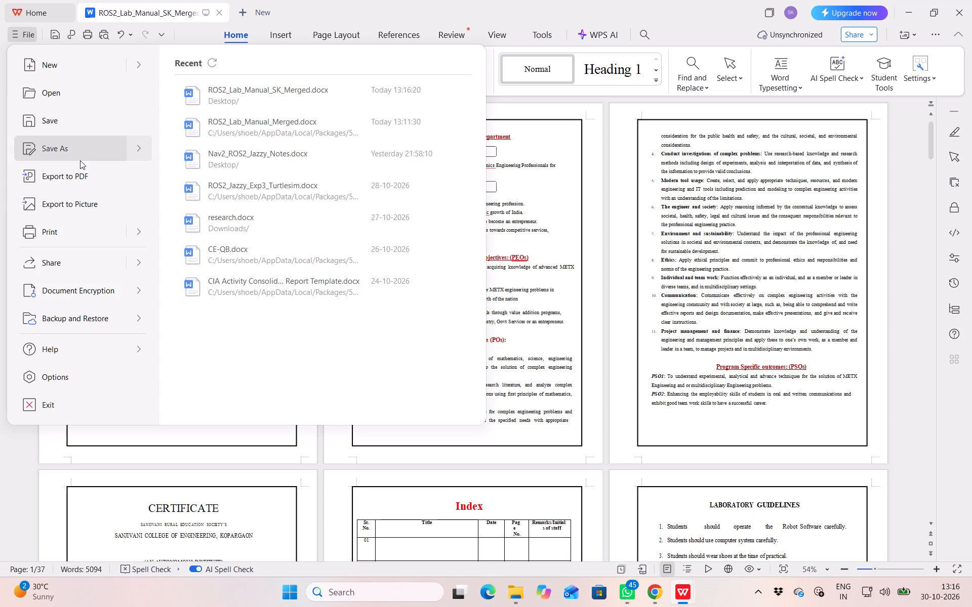
Print all pages of the manual with Microsoft Print to PDF, saving the PDF on the Desktop as Aditi.
left_click(79, 221)
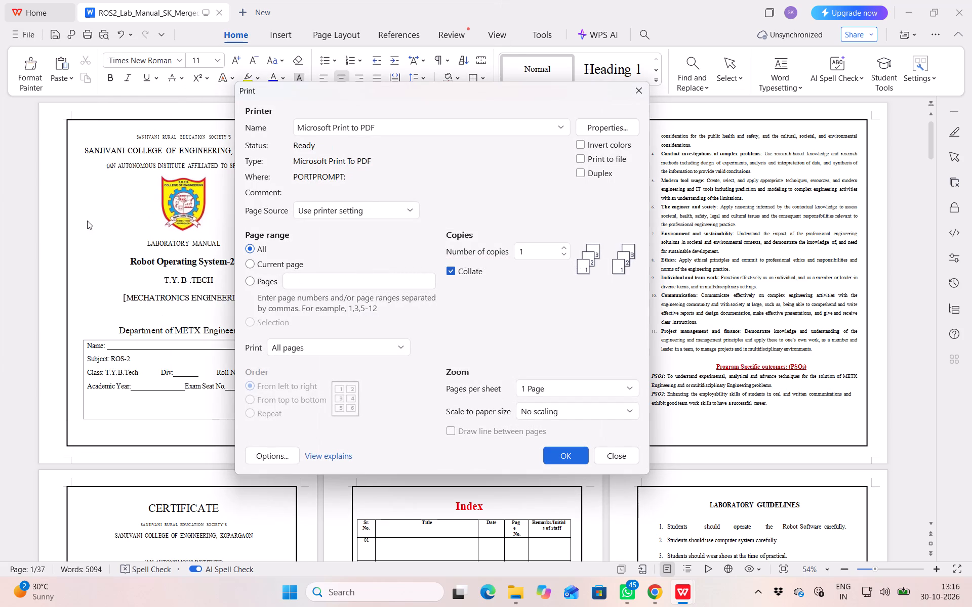
left_click(552, 451)
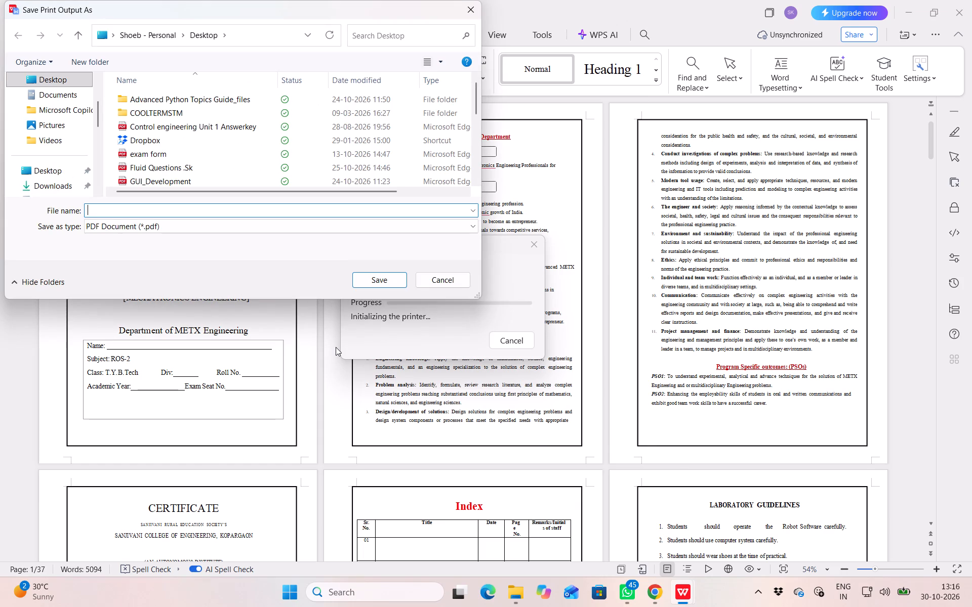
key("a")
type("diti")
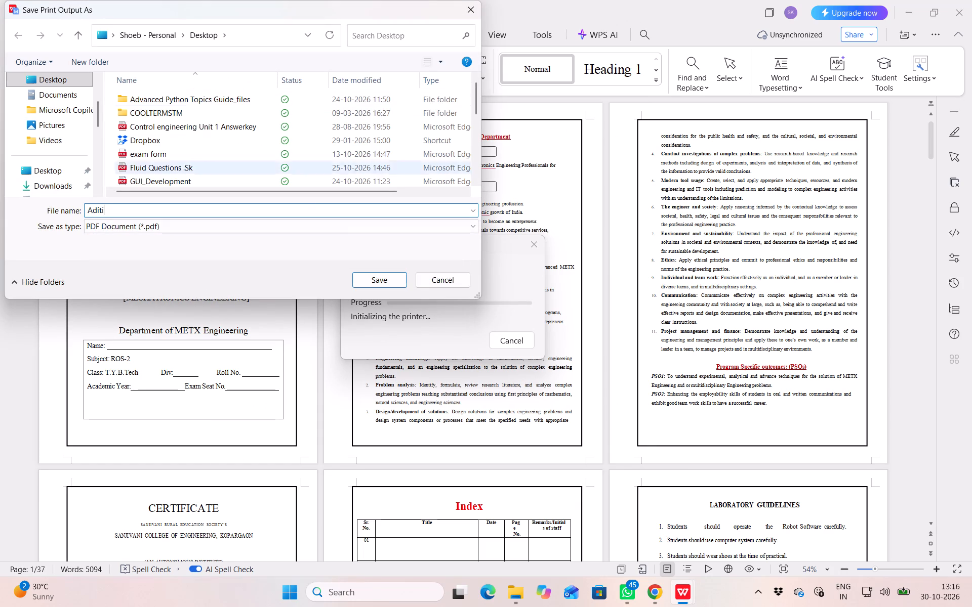
left_click(375, 282)
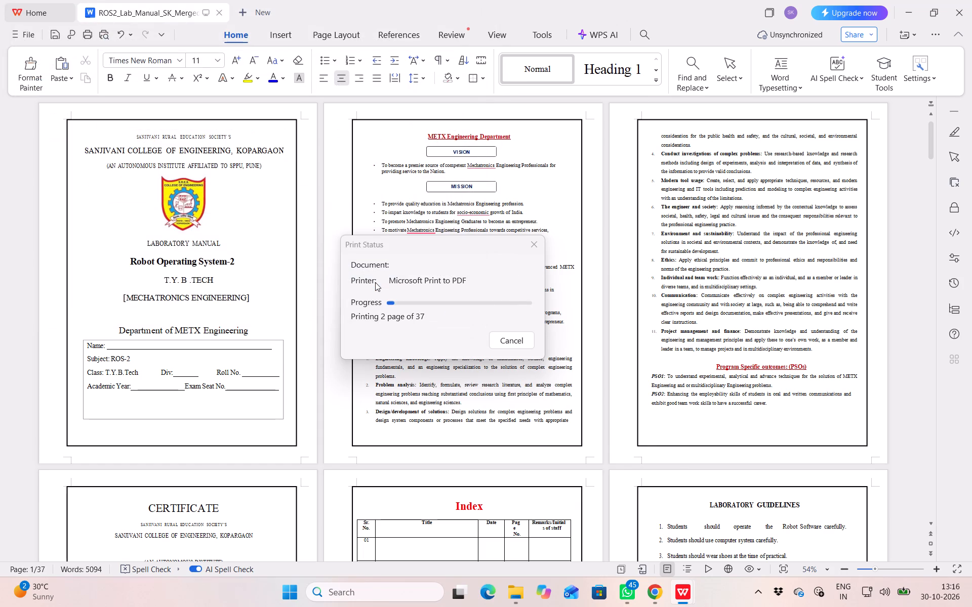
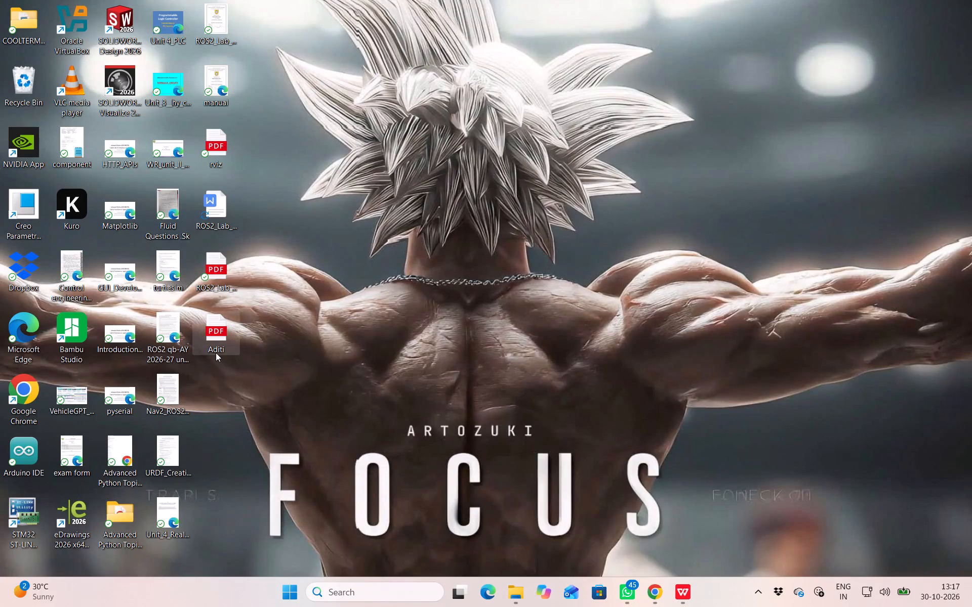
Try to open the Aditi PDF from the desktop in Microsoft Edge, reload it once, and close the browser window.
double_click(216, 353)
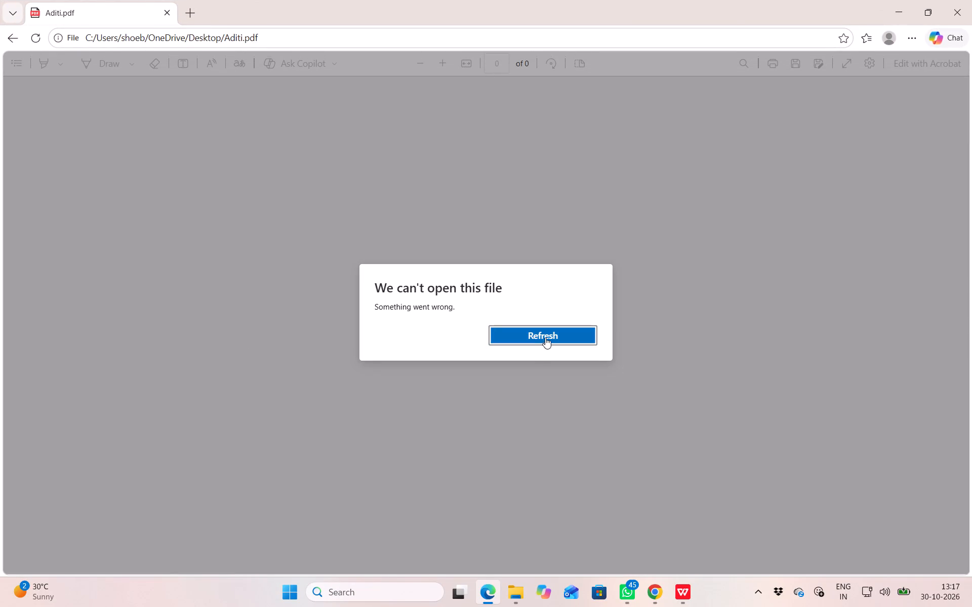
left_click(545, 337)
left_click(971, 3)
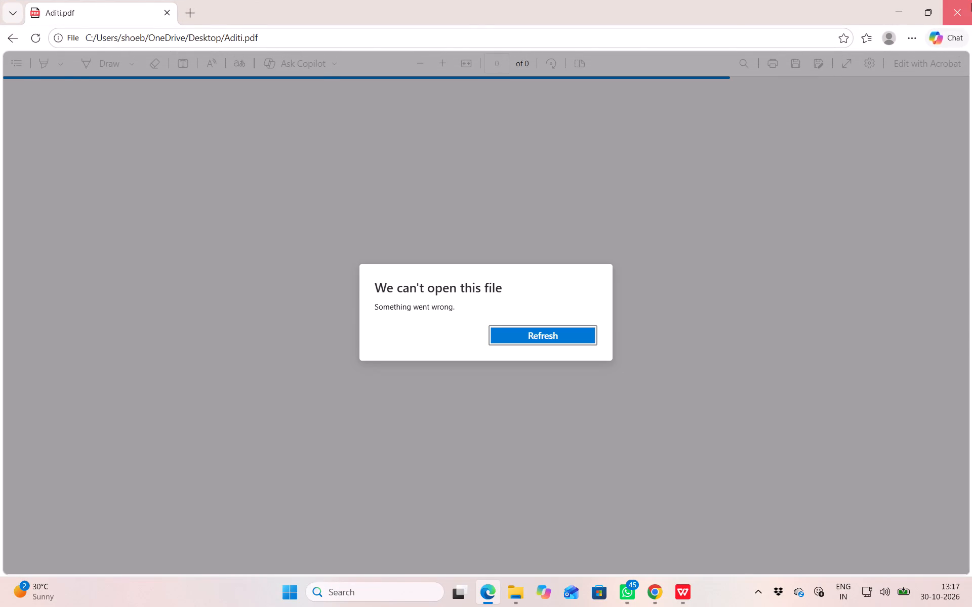
left_click(699, 595)
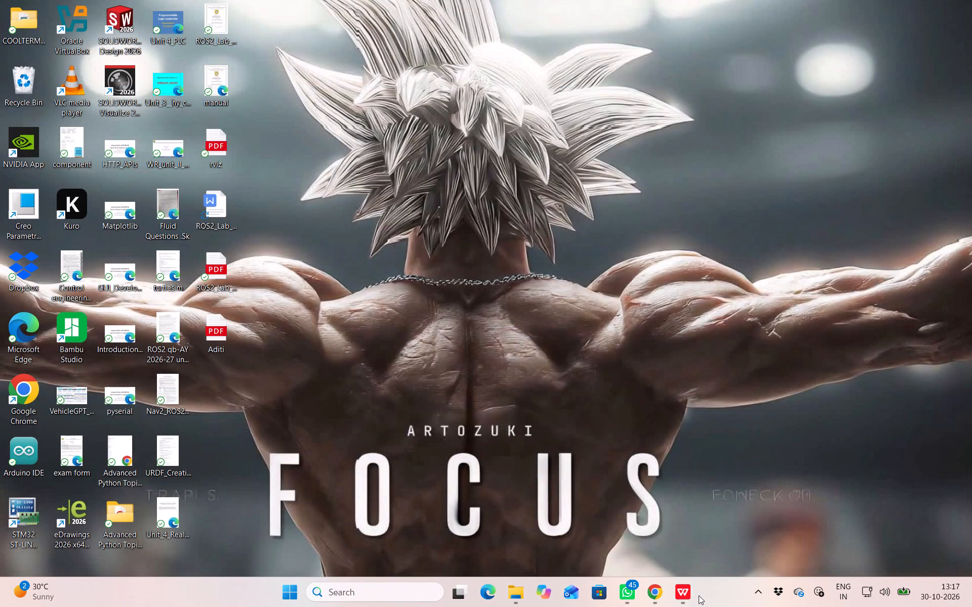
Switch back to the merged ROS2 lab manual in WPS, go to Experiment No. 3 and save the document.
left_click(680, 591)
left_click(637, 532)
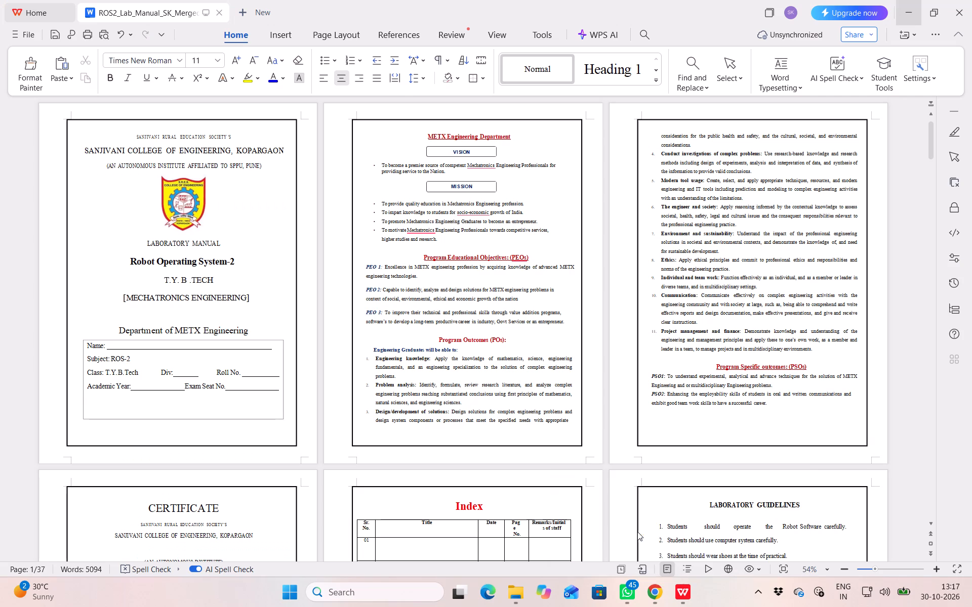
scroll(530, 437, "down", 10)
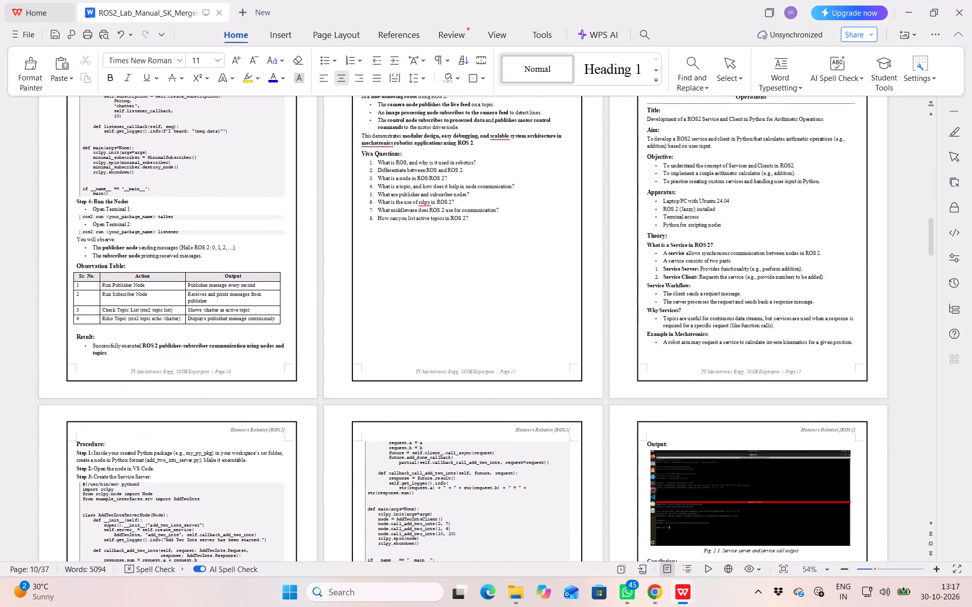
scroll(530, 437, "down", 7)
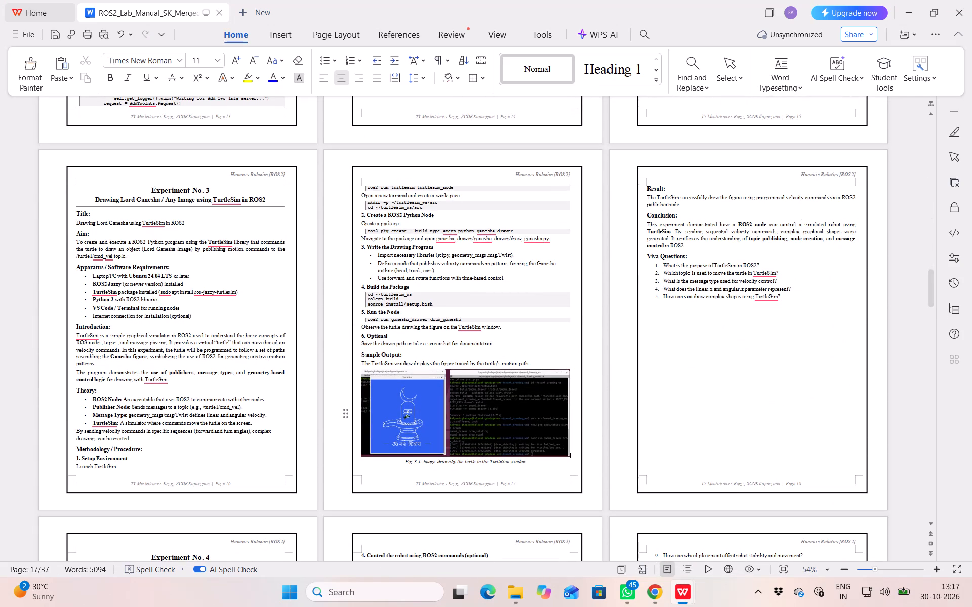
key("ctrl+s")
left_click(34, 34)
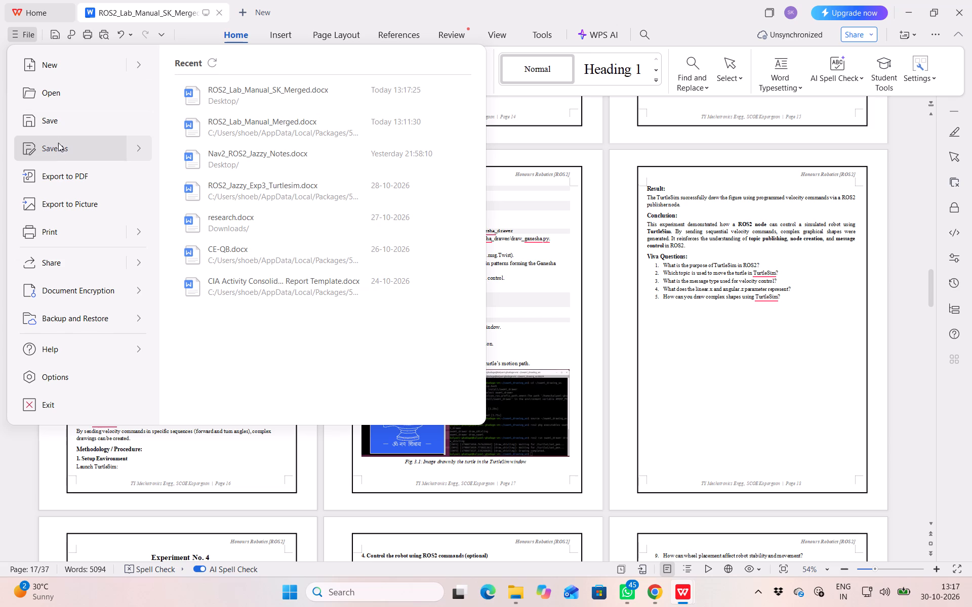
left_click(58, 131)
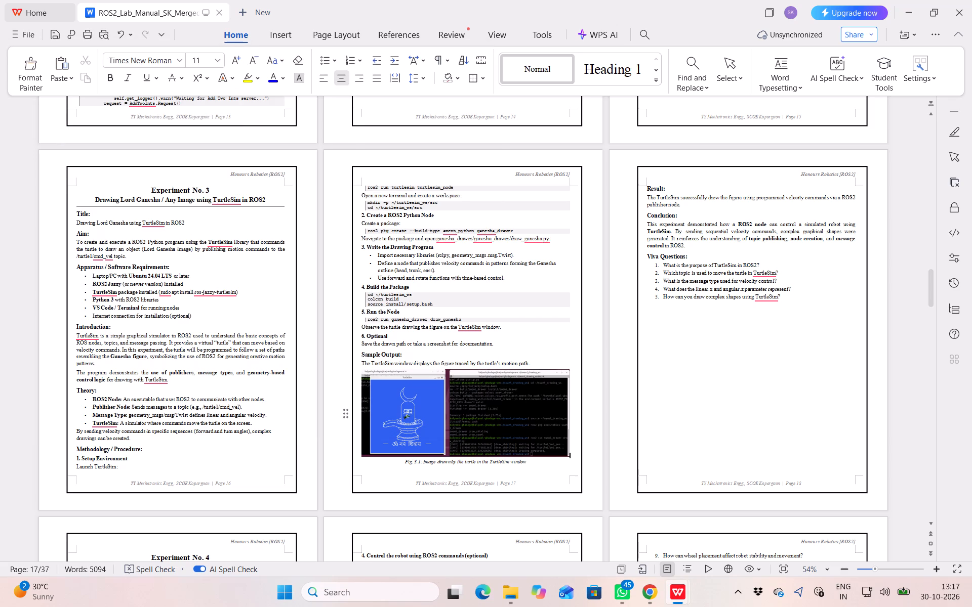
Look through the manual's closing pages, including the nav2_params.yaml appendix and the Fig. 6.1 to Fig. 6.6 output pictures.
scroll(534, 417, "up", 13)
scroll(534, 417, "down", 7)
scroll(534, 417, "down", 20)
scroll(534, 417, "down", 3)
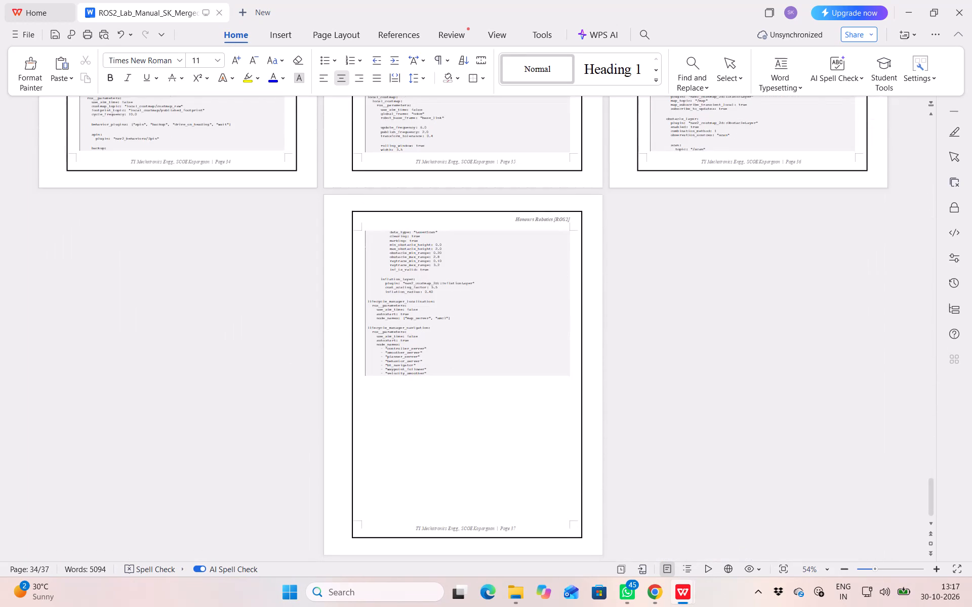
scroll(534, 417, "up", 2)
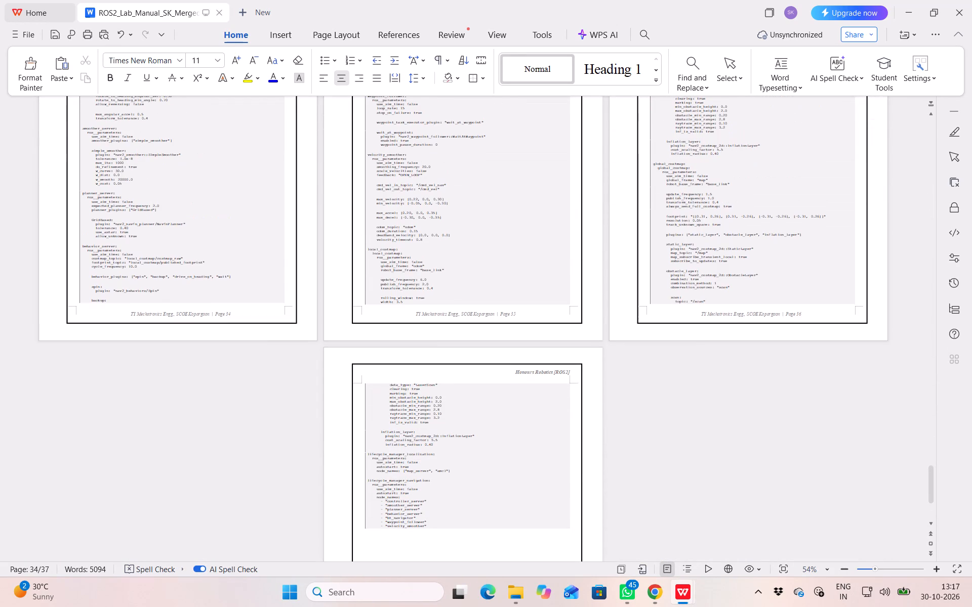
scroll(543, 269, "up", 7)
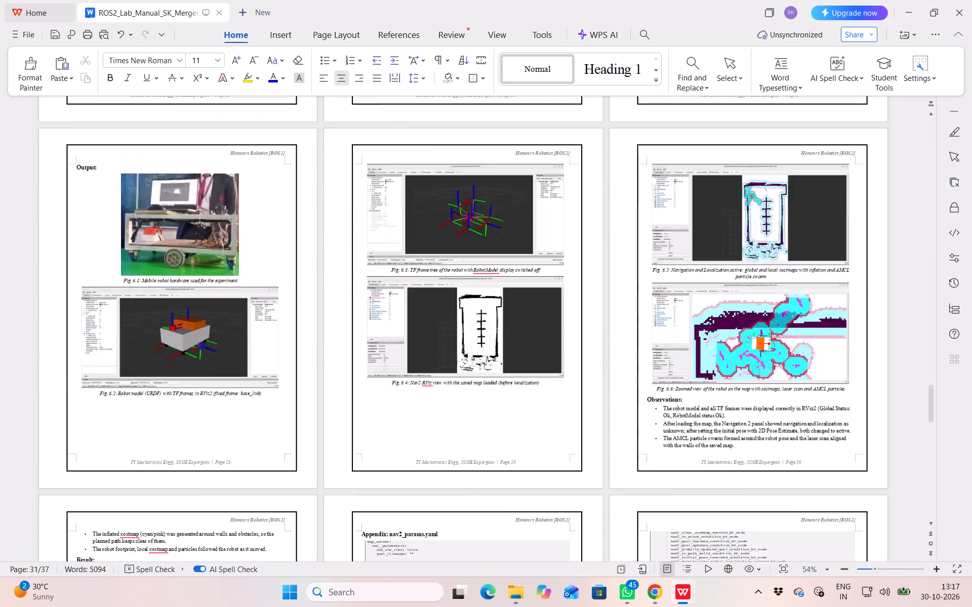
scroll(543, 269, "up", 1)
left_click_drag(543, 269, 675, 570)
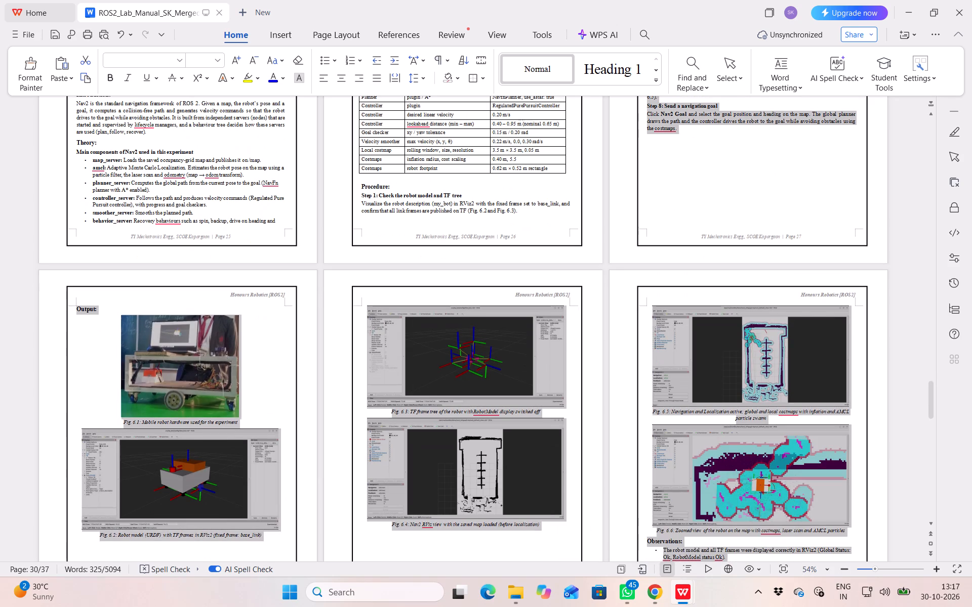
left_click(762, 255)
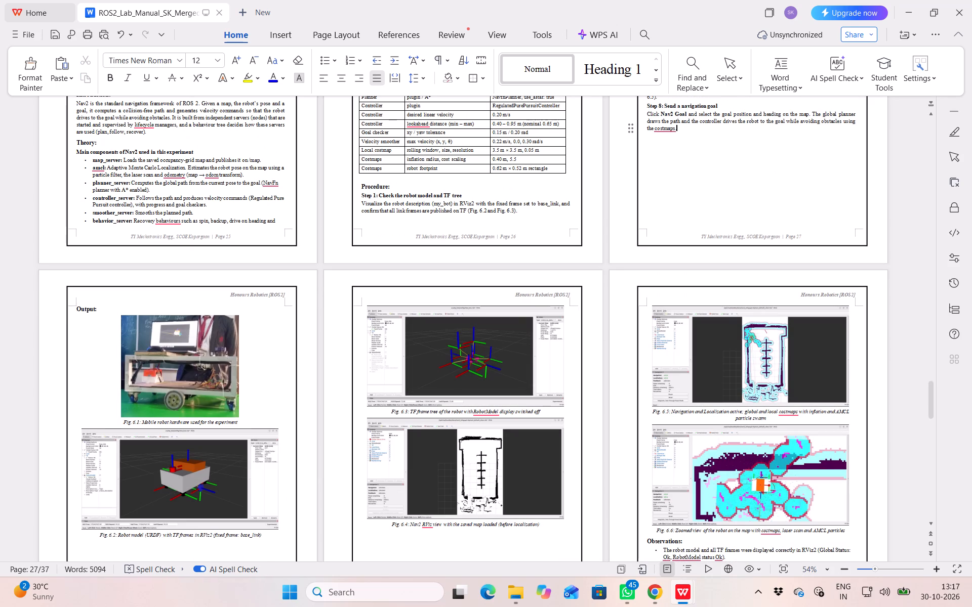
Undo the replacement of the Fig. 3.1 TurtleSim output picture in Experiment No. 3.
scroll(762, 255, "up", 12)
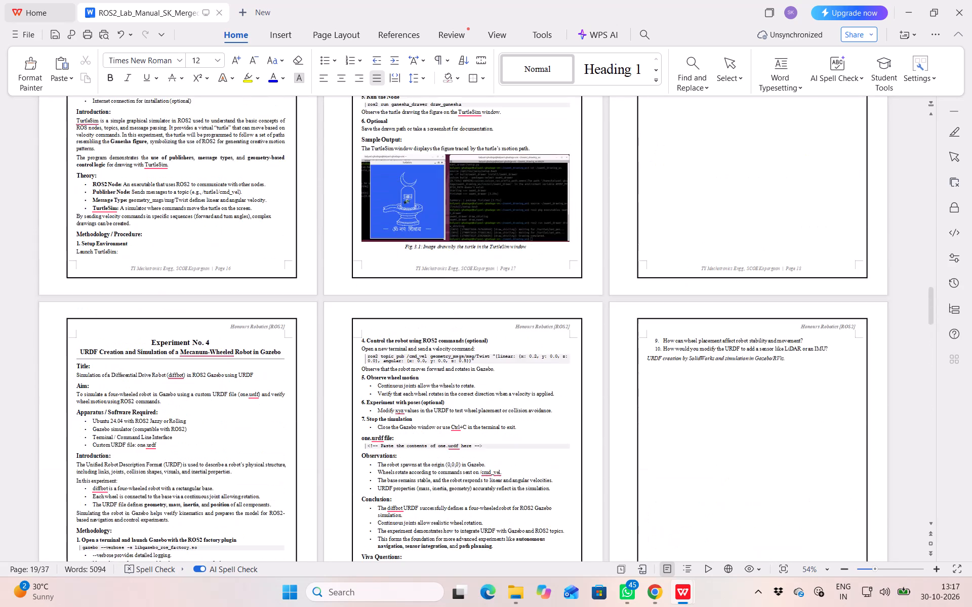
scroll(762, 255, "up", 1)
left_click(497, 400)
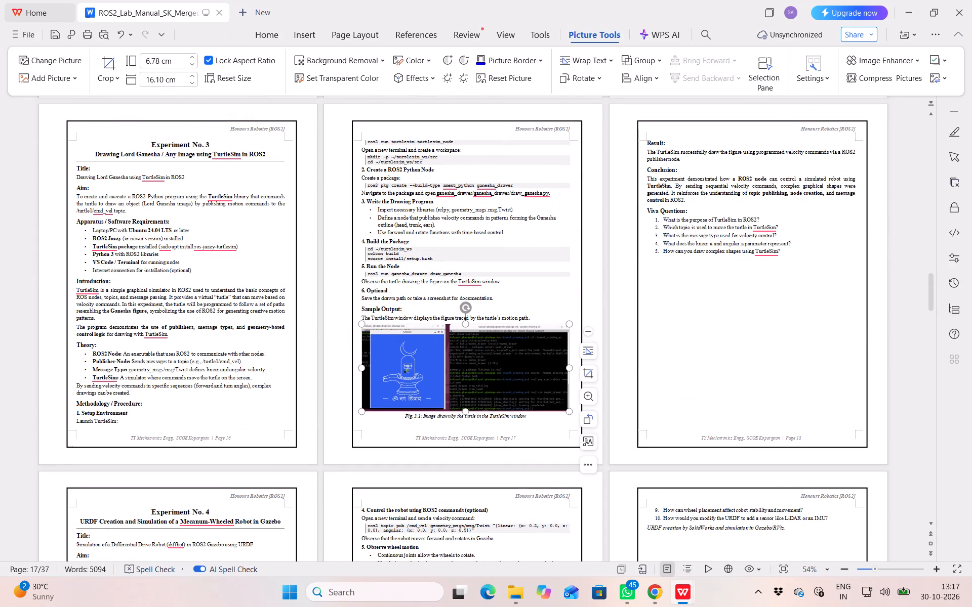
key("ctrl+z")
key("ctrl+z")
key("ctrl+z")
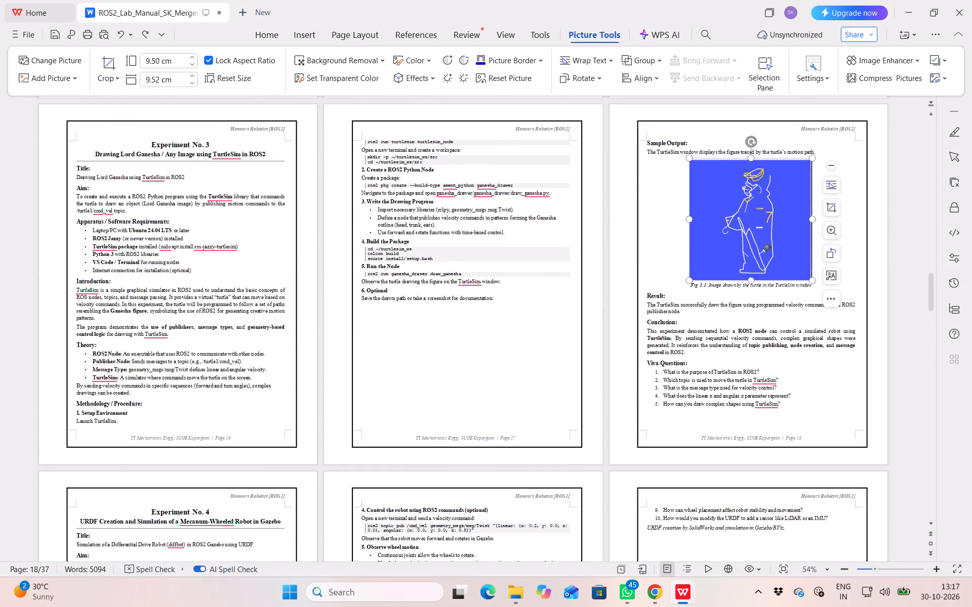
Check the layout of the pages around Experiment No. 3 and on into Experiment No. 4.
scroll(653, 327, "up", 1)
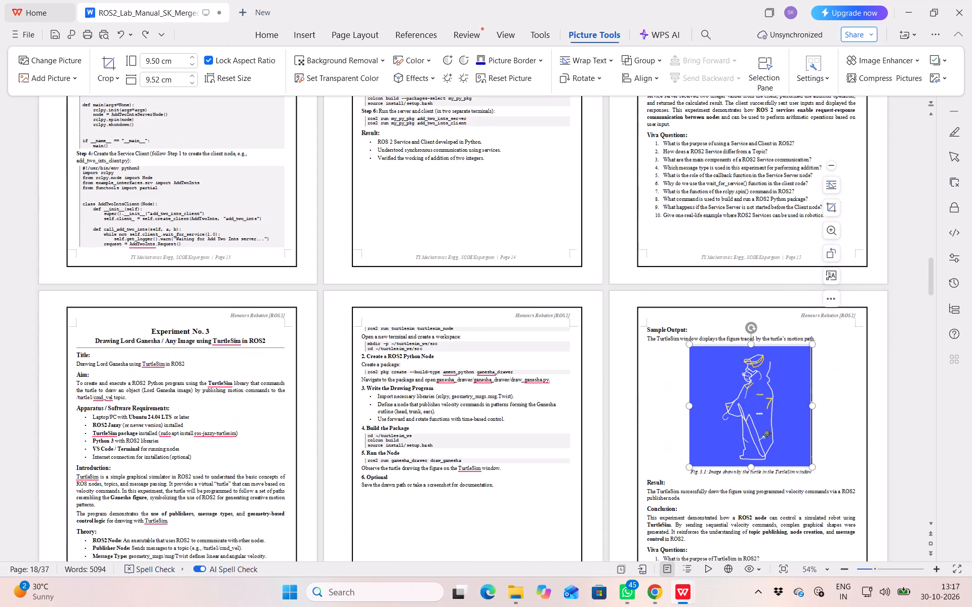
scroll(653, 327, "up", 1)
scroll(653, 327, "down", 1)
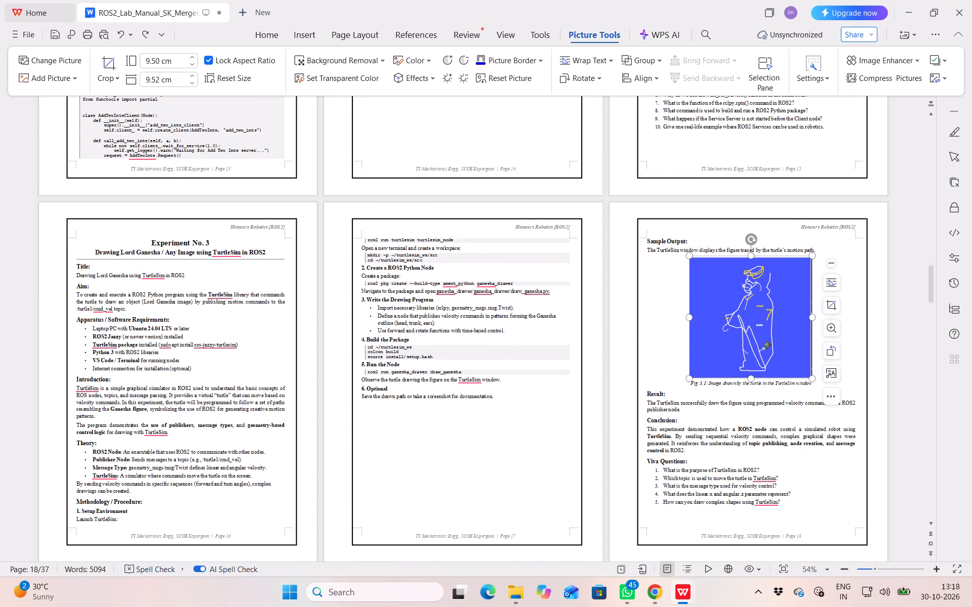
scroll(653, 327, "down", 4)
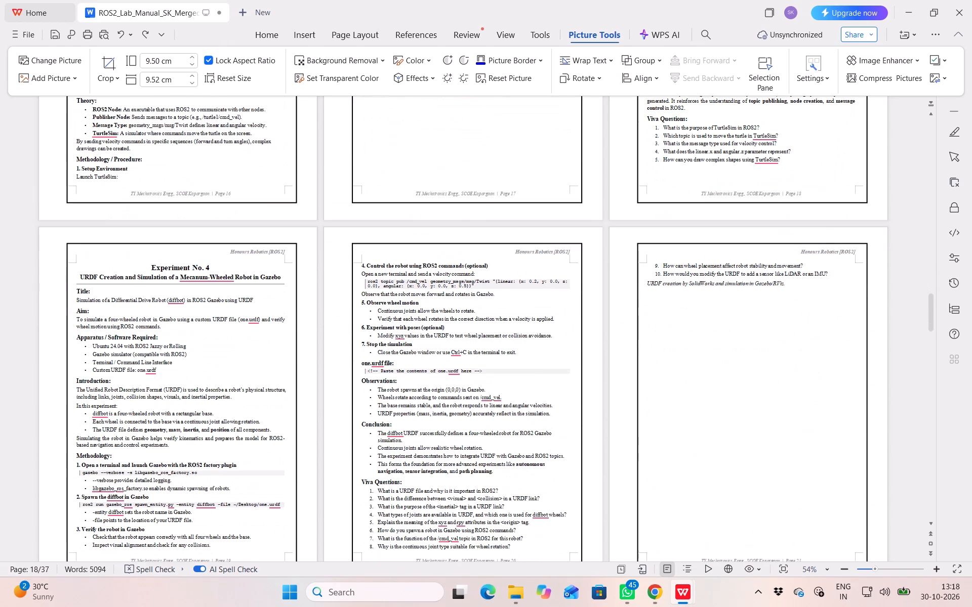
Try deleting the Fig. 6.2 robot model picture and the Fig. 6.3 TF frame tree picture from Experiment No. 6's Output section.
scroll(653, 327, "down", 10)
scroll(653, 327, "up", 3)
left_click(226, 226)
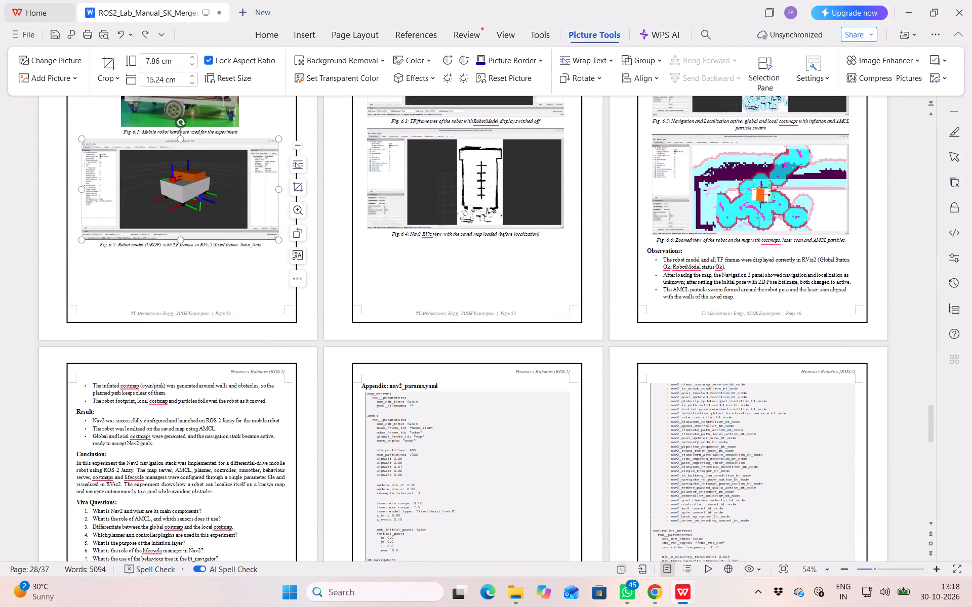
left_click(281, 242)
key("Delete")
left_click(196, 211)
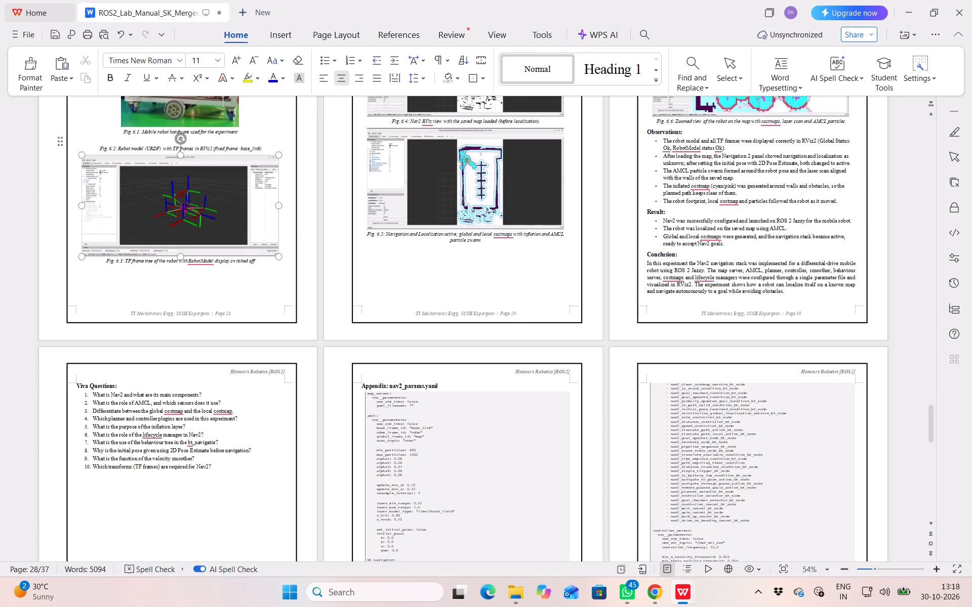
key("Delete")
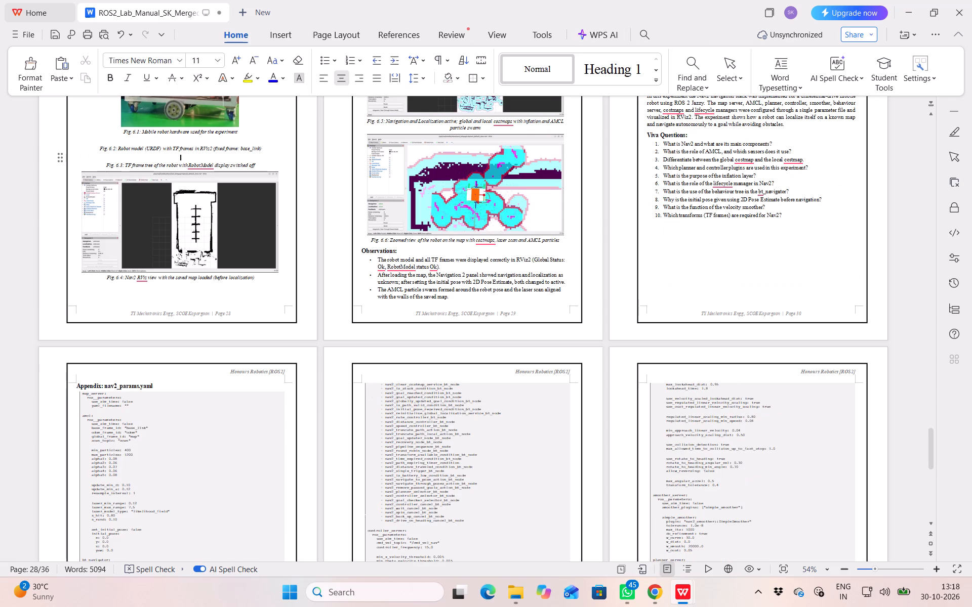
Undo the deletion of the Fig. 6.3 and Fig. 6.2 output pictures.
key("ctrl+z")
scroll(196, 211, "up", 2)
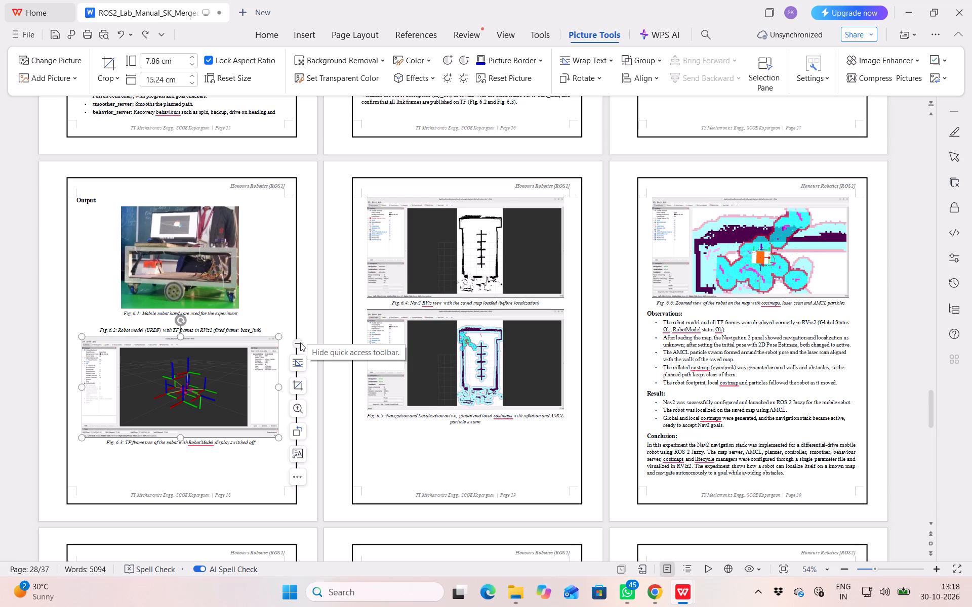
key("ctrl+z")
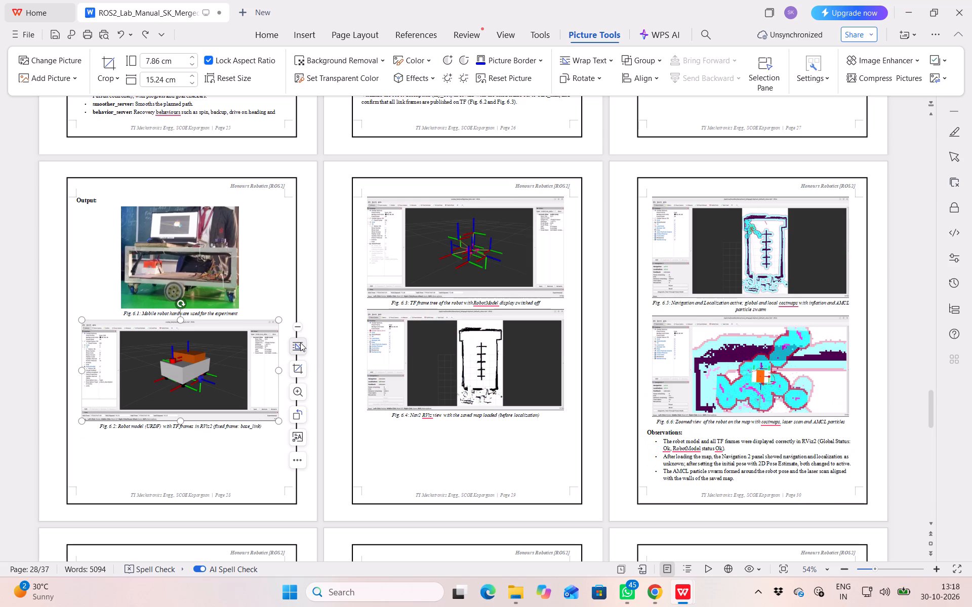
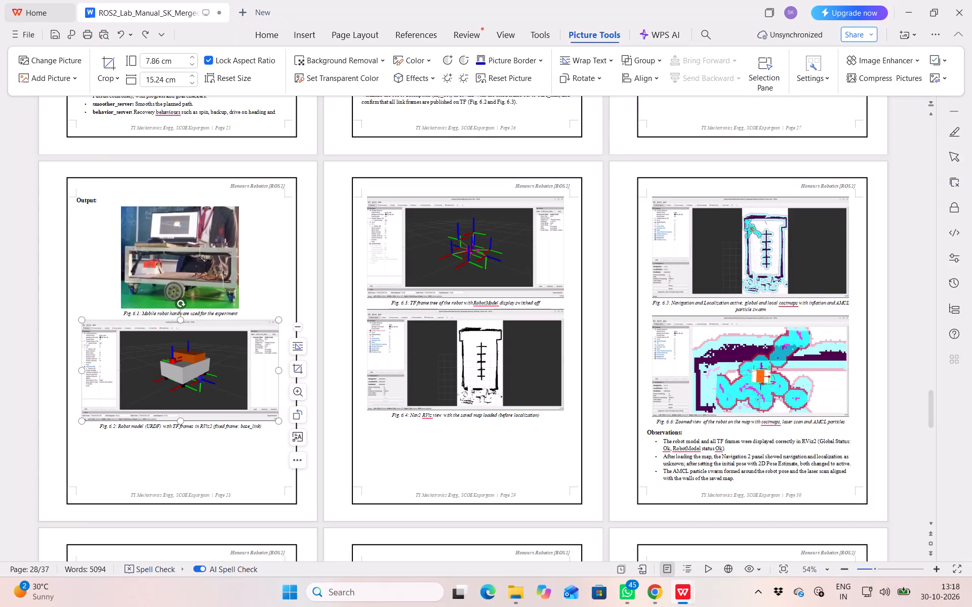
Review the manual's page layout from the Experiment No. 6 output pictures back through the earlier experiments, and on to the final appendix page.
left_click(404, 448)
scroll(404, 448, "up", 8)
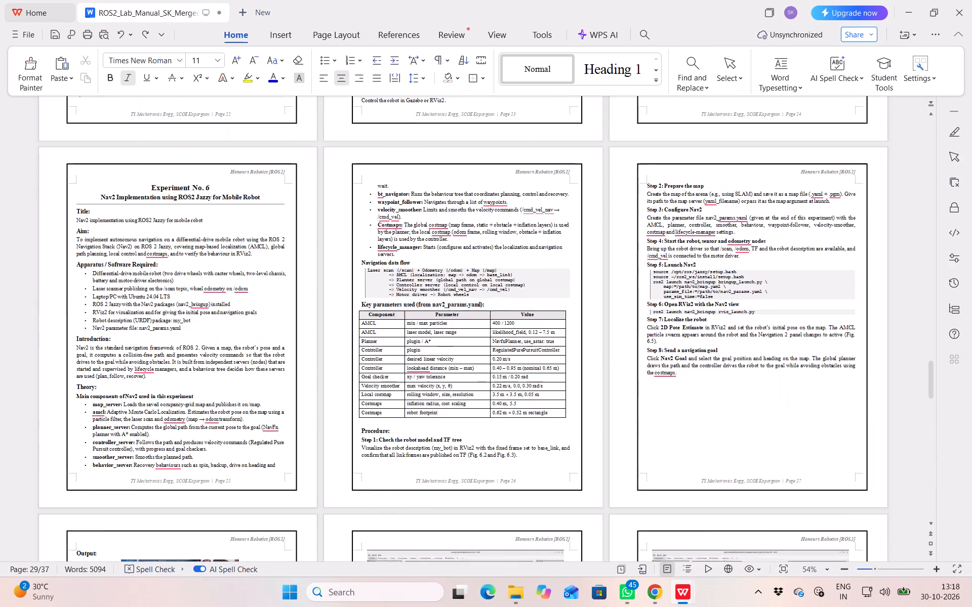
scroll(404, 448, "up", 8)
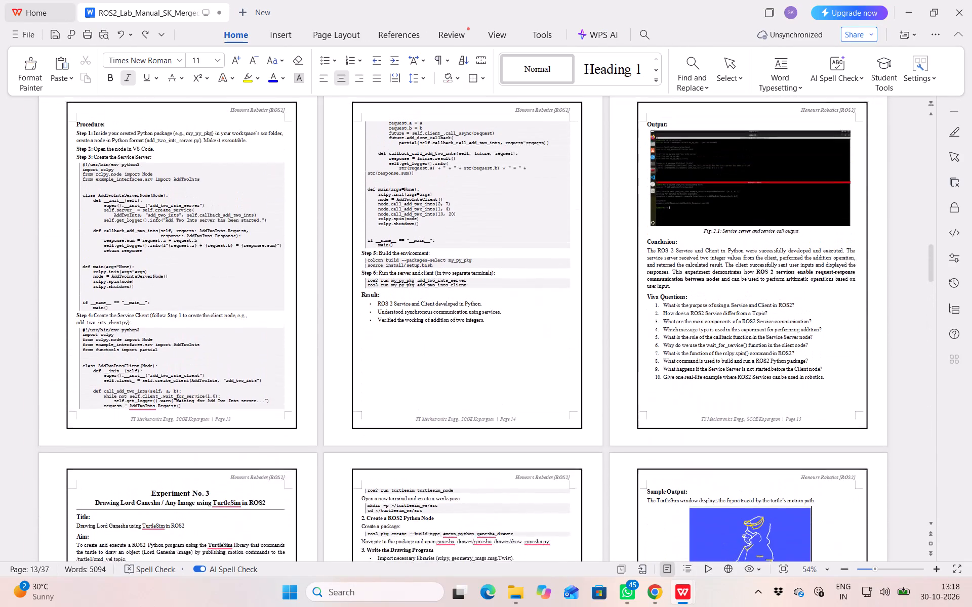
scroll(404, 448, "up", 10)
scroll(404, 448, "down", 20)
scroll(404, 448, "down", 4)
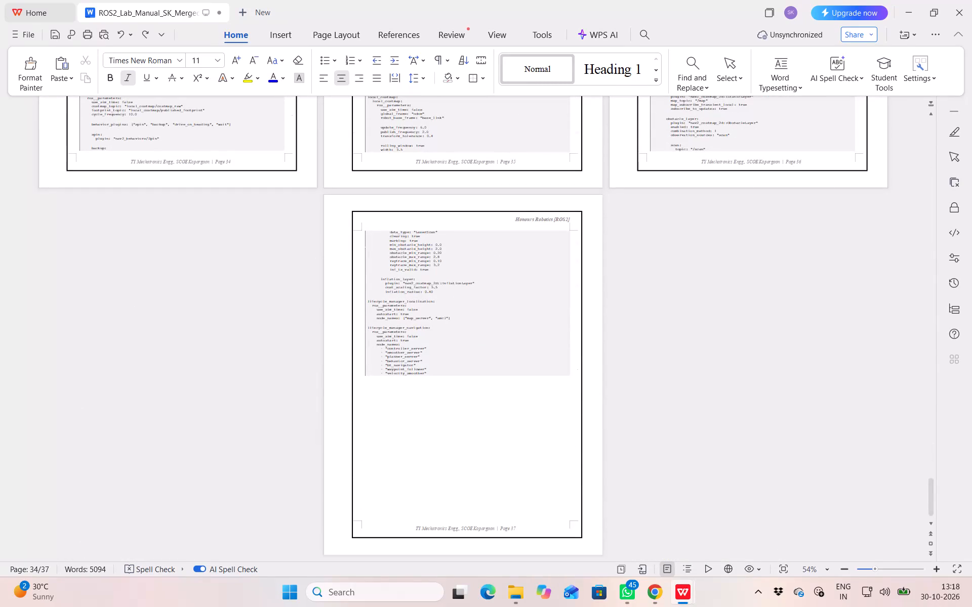
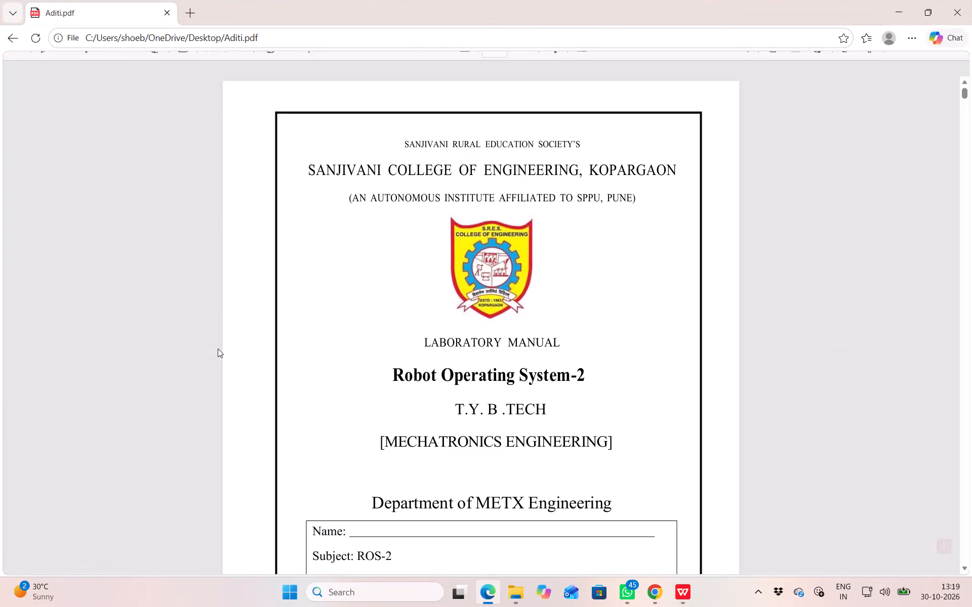
Look through the exported Aditi.pdf from the cover, certificate and index pages to the closing nav2_params.yaml listing, checking the page layout.
scroll(478, 405, "down", 15)
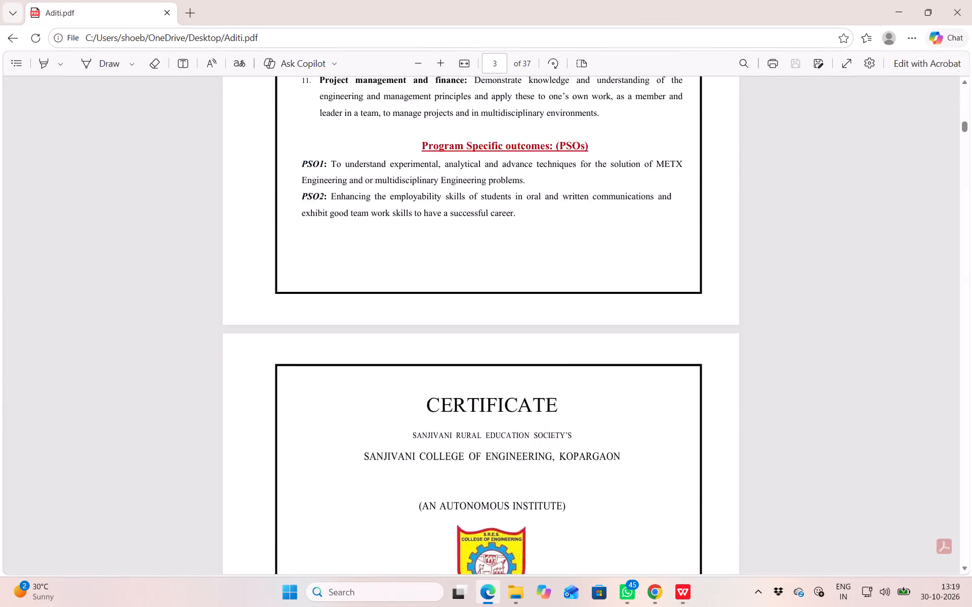
scroll(478, 405, "down", 18)
scroll(478, 405, "up", 11)
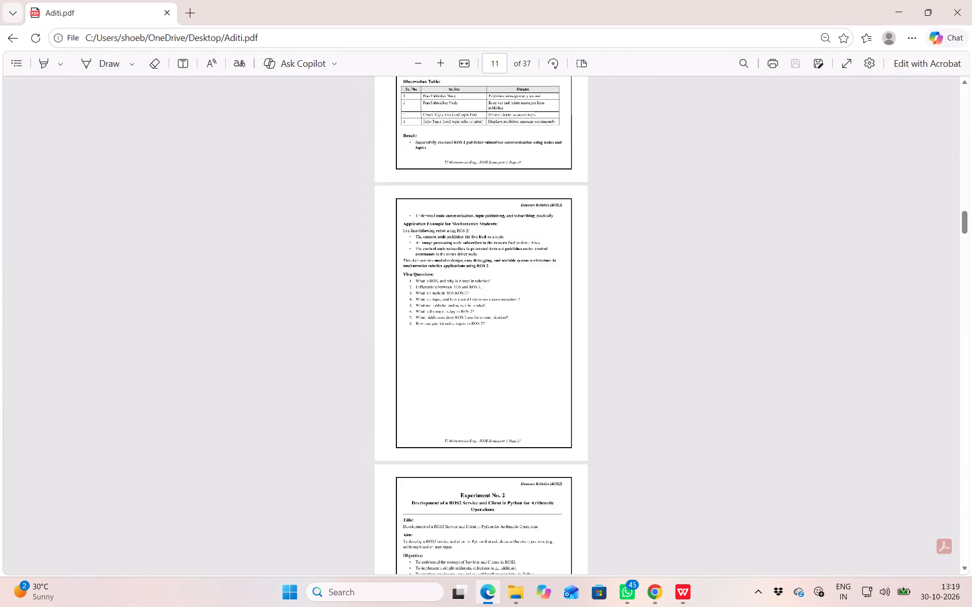
scroll(478, 405, "up", 14)
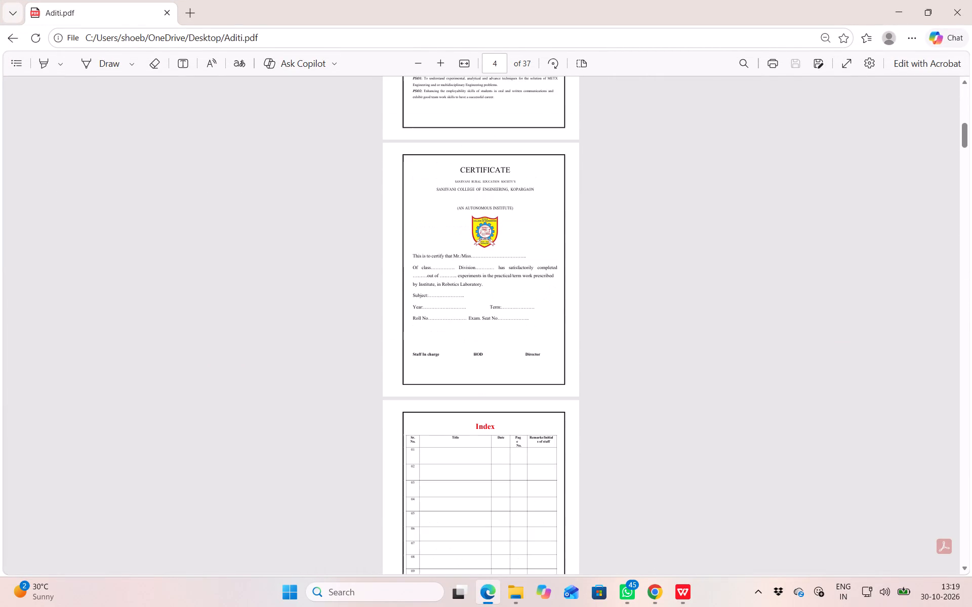
scroll(478, 405, "down", 20)
scroll(478, 405, "up", 4)
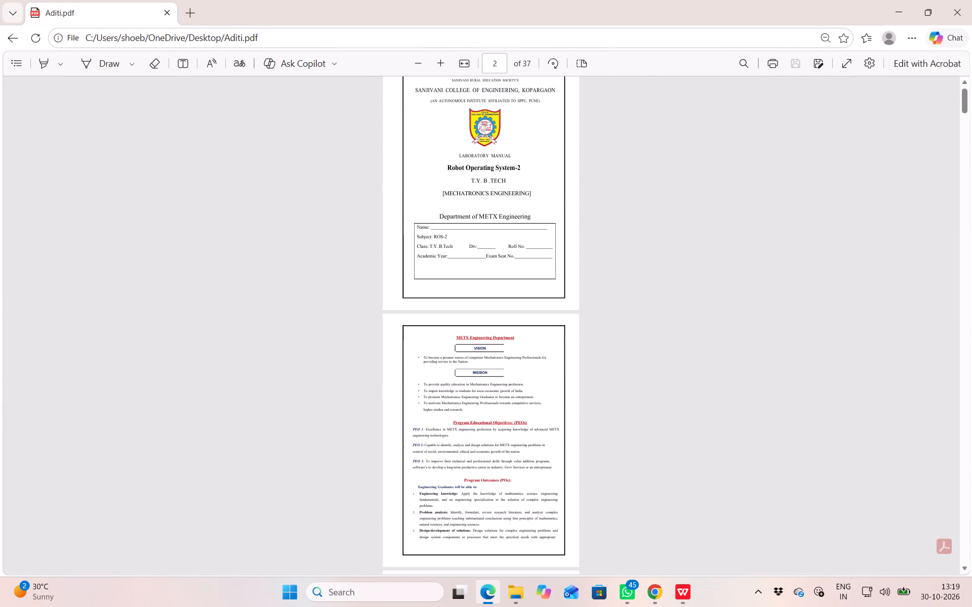
scroll(478, 405, "down", 6)
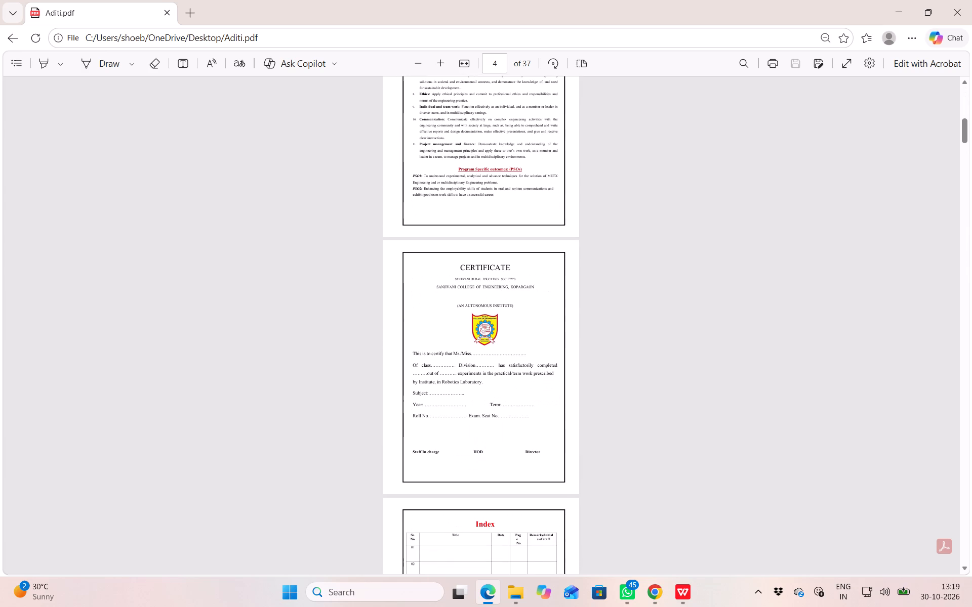
scroll(478, 405, "down", 20)
scroll(478, 405, "down", 20)
scroll(478, 405, "down", 4)
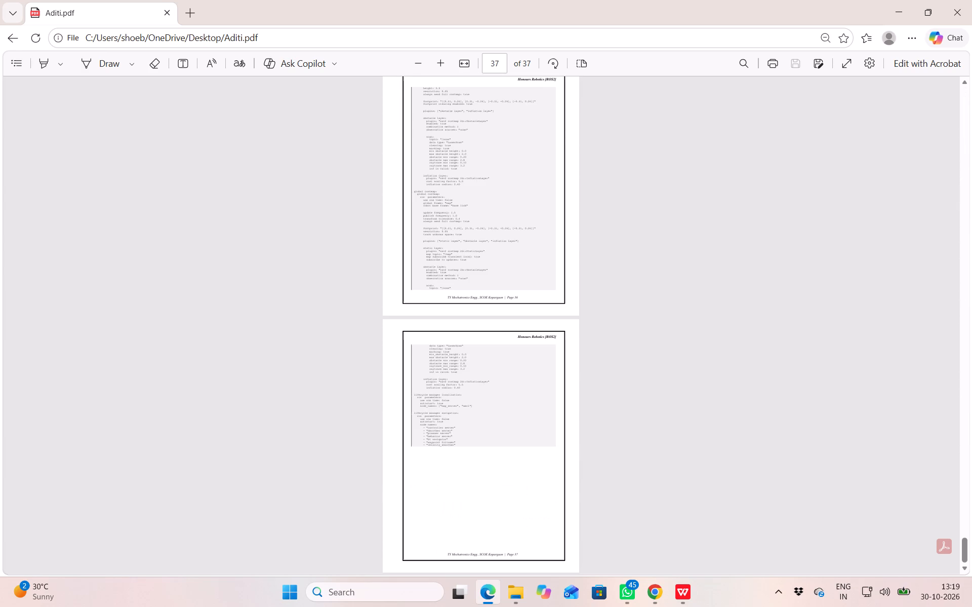